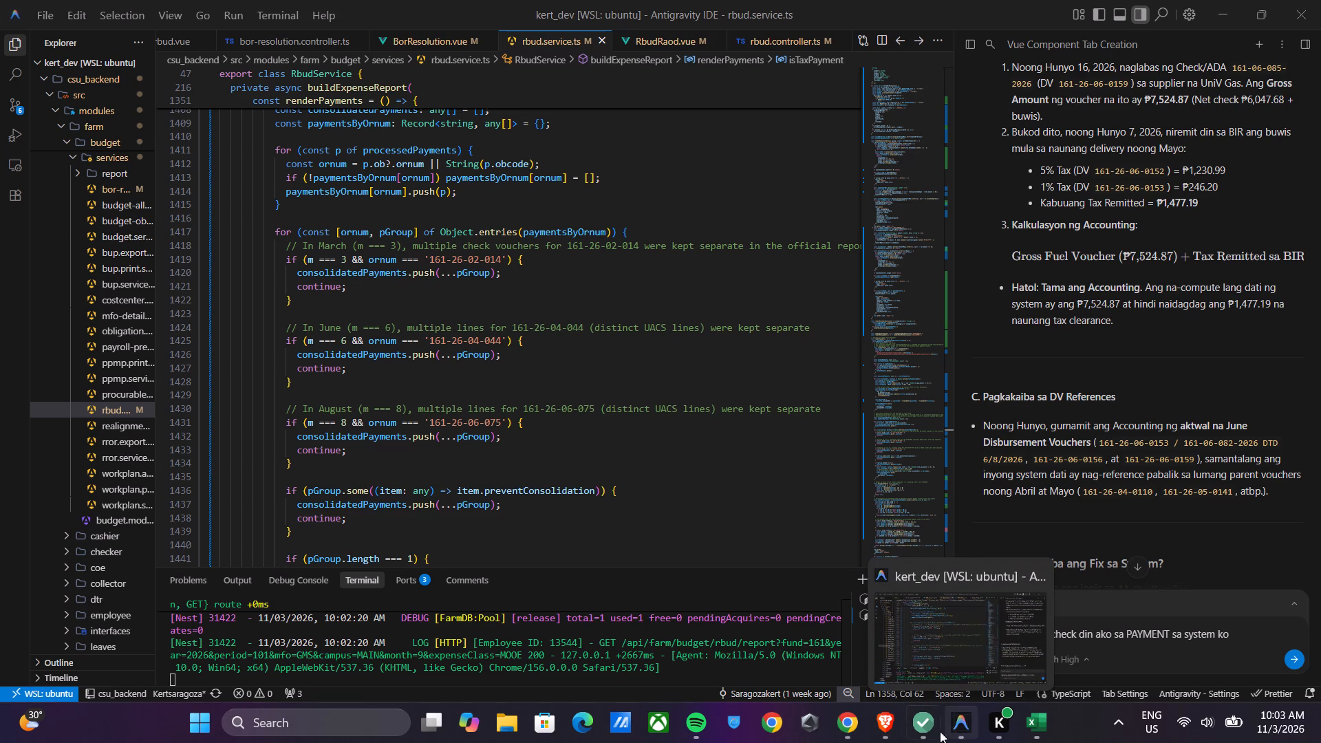
left_click(874, 723)
scroll(730, 482, "down", 3)
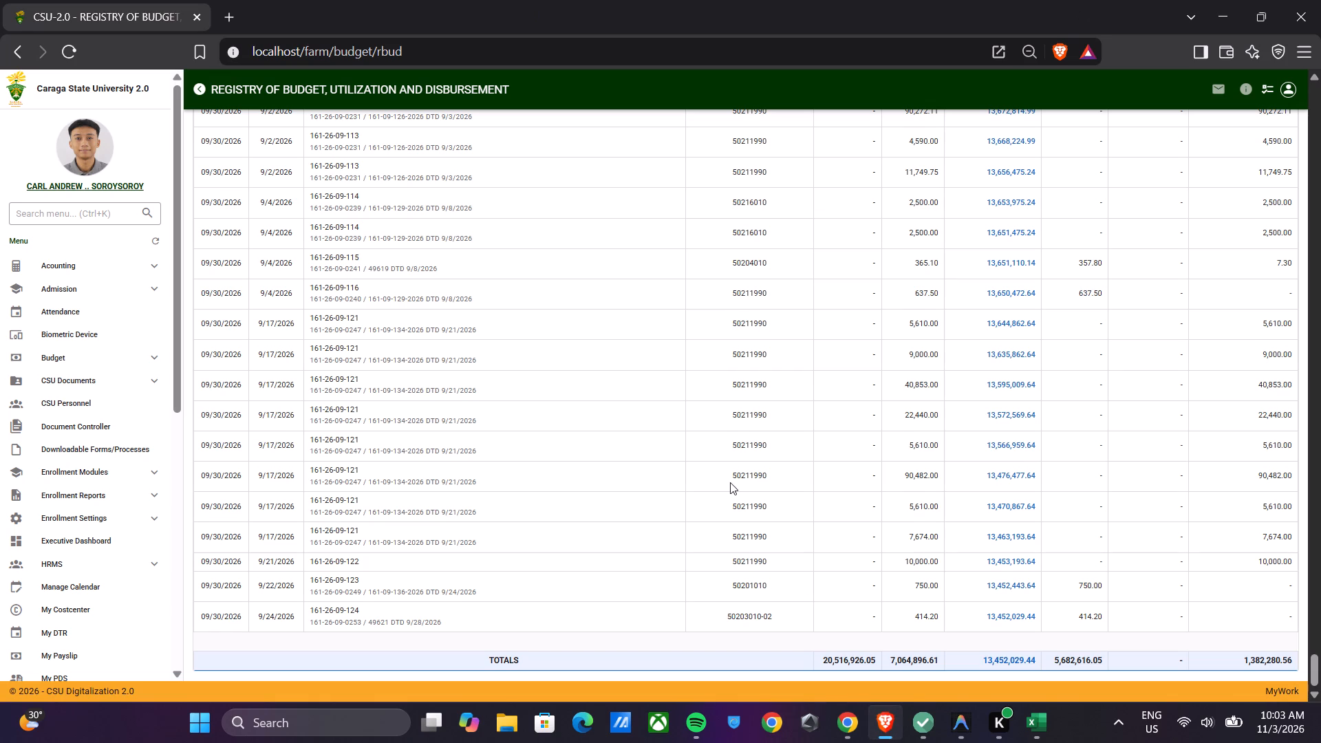
scroll(730, 482, "up", 5)
scroll(745, 477, "down", 14)
scroll(748, 477, "up", 20)
scroll(753, 474, "up", 15)
scroll(753, 474, "down", 3)
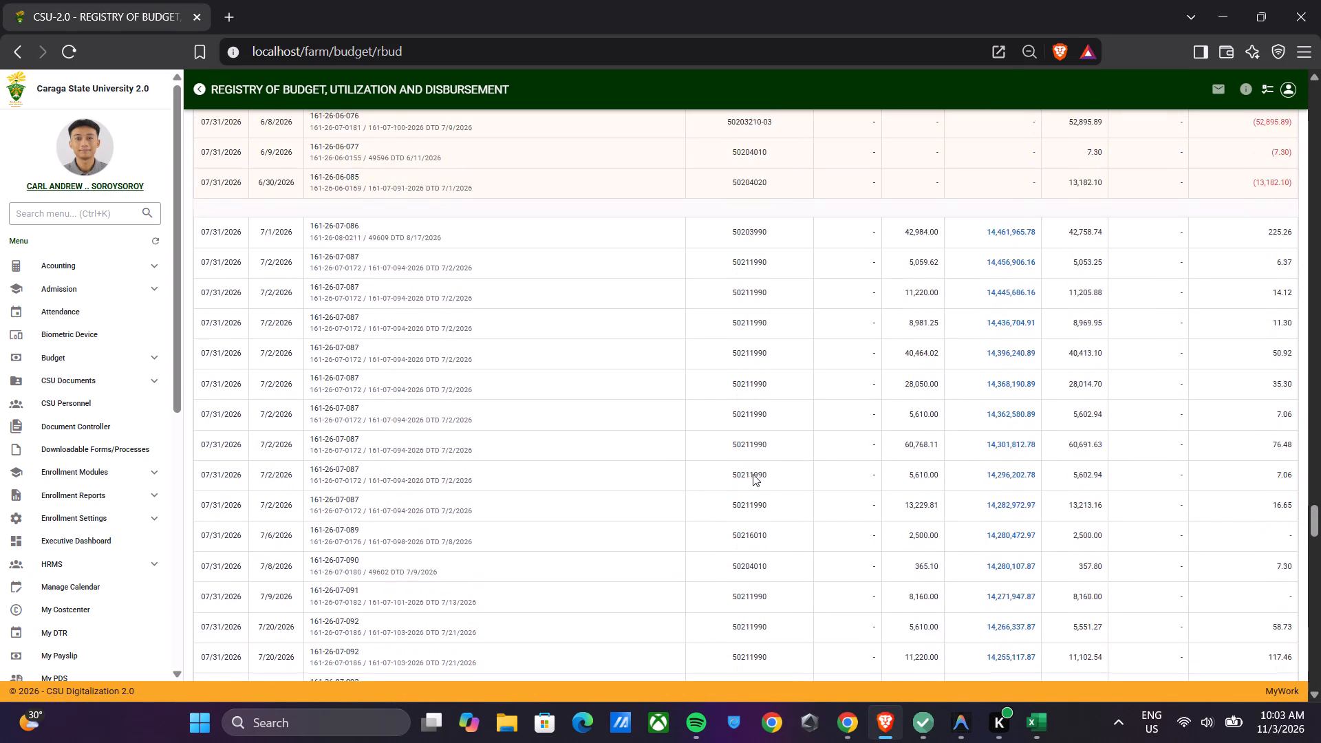
scroll(753, 474, "down", 2)
scroll(753, 474, "up", 13)
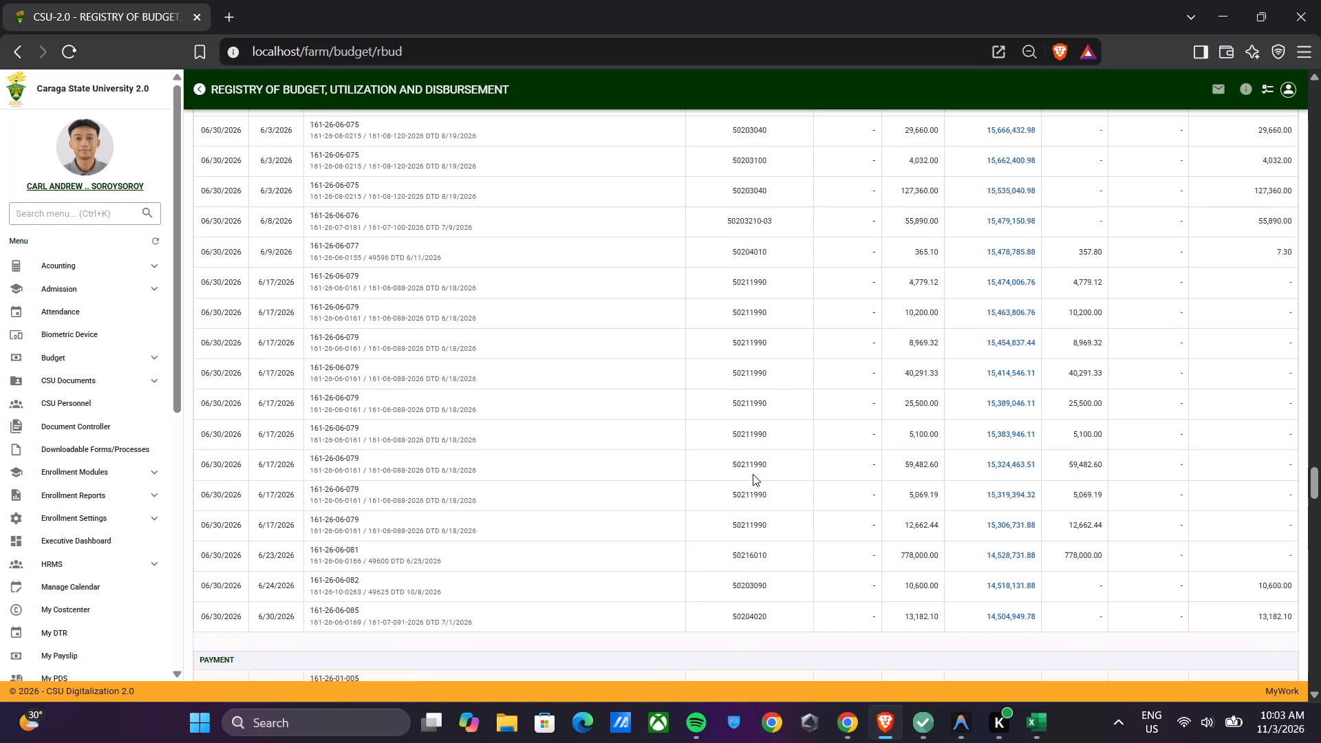
scroll(753, 474, "up", 8)
scroll(753, 474, "down", 6)
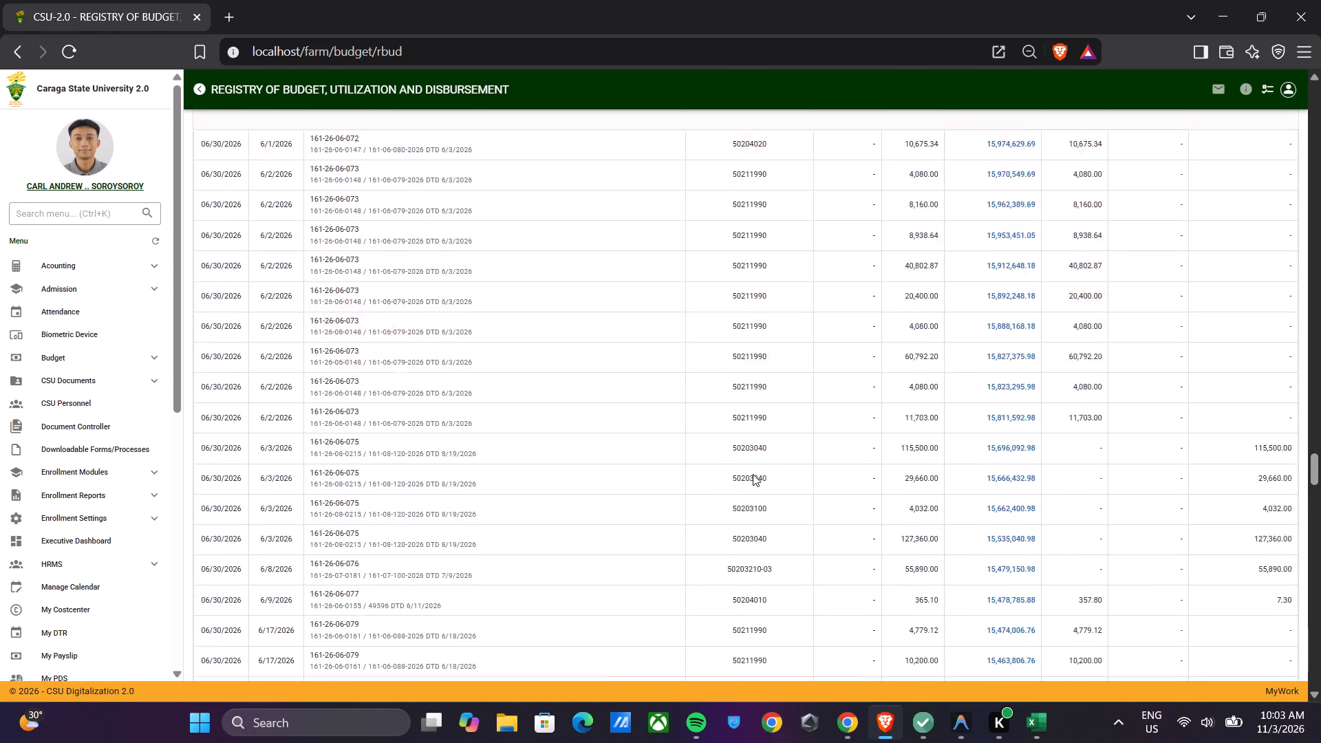
Locate the September 2026 entries in the Excel workbook's GMS- MOOE sheet and in the Brave RBUD report.
left_click(1049, 733)
scroll(760, 459, "up", 8)
scroll(687, 466, "down", 4)
scroll(639, 462, "up", 3)
scroll(639, 462, "down", 1)
key("alt+Tab")
scroll(645, 454, "down", 20)
scroll(645, 454, "down", 5)
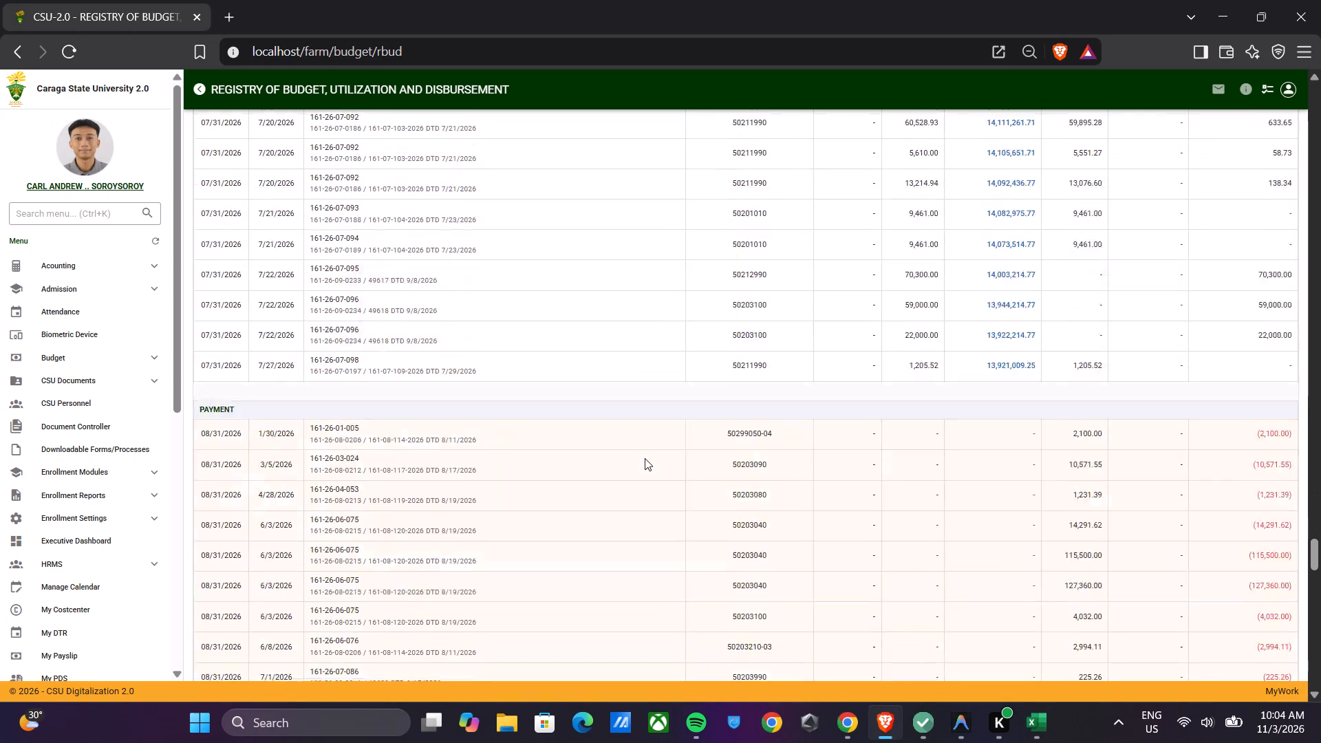
scroll(645, 458, "down", 18)
key("alt+Tab")
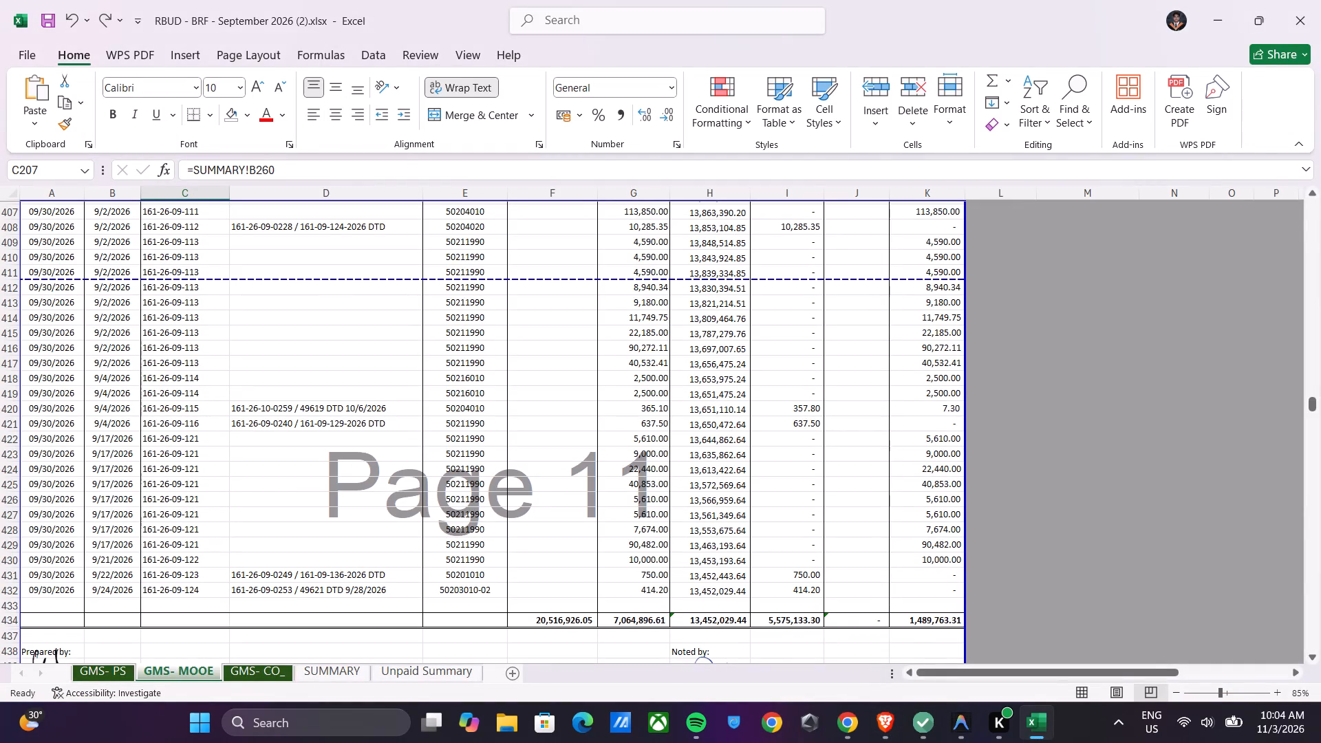
left_click(654, 410)
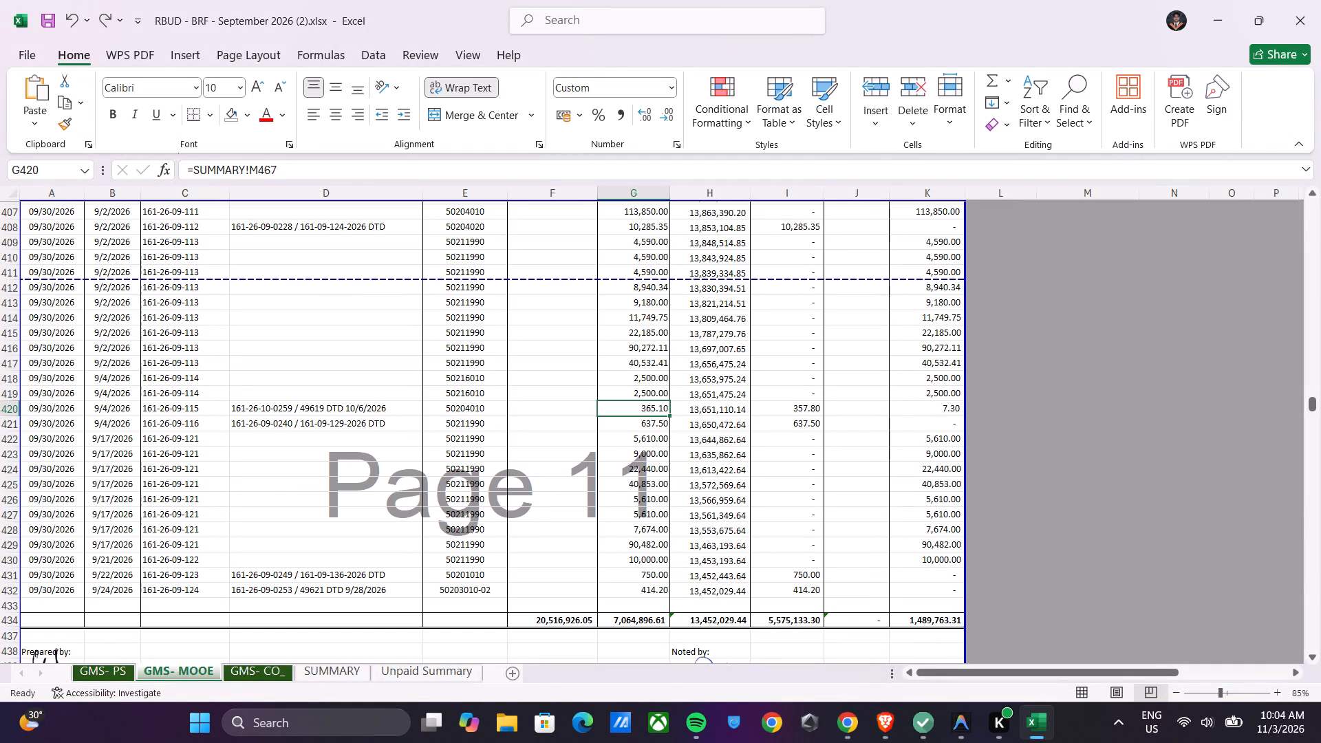
key("alt+Tab")
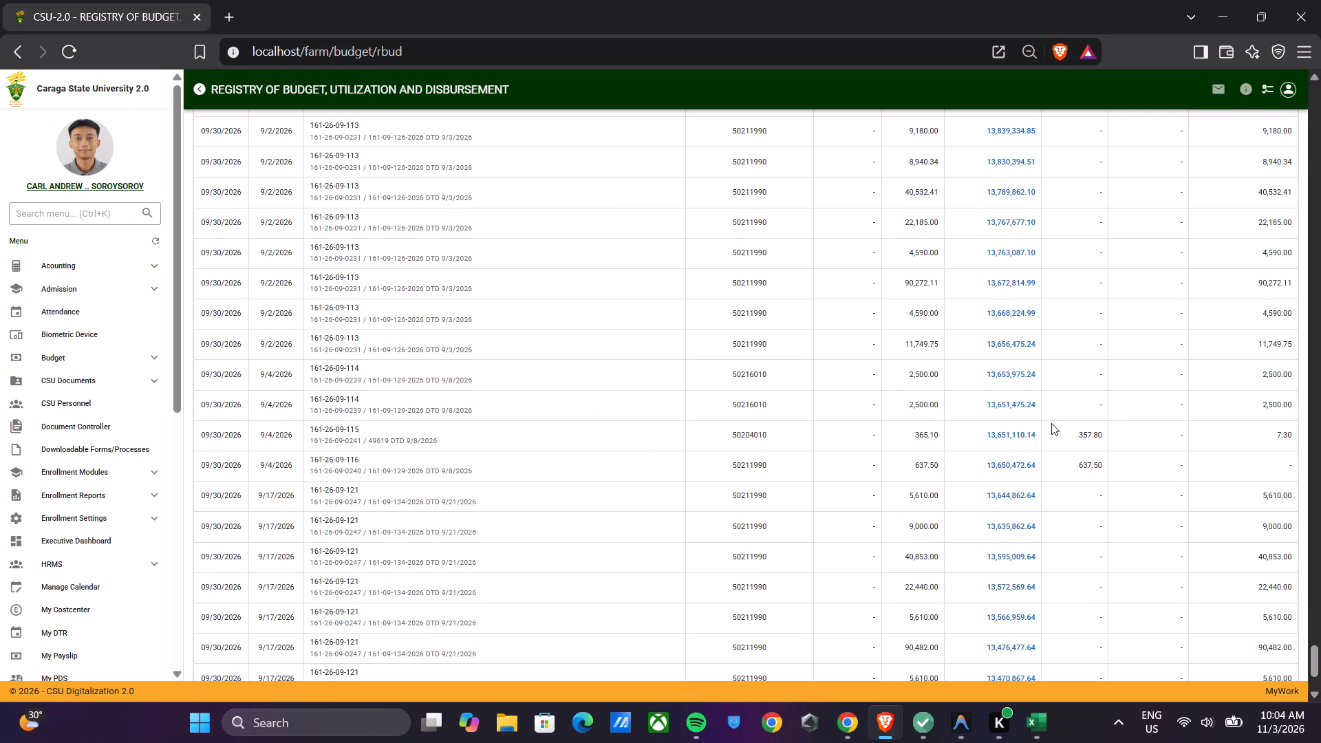
key("alt+Tab")
key("alt+Tab")
key("alt+Tab")
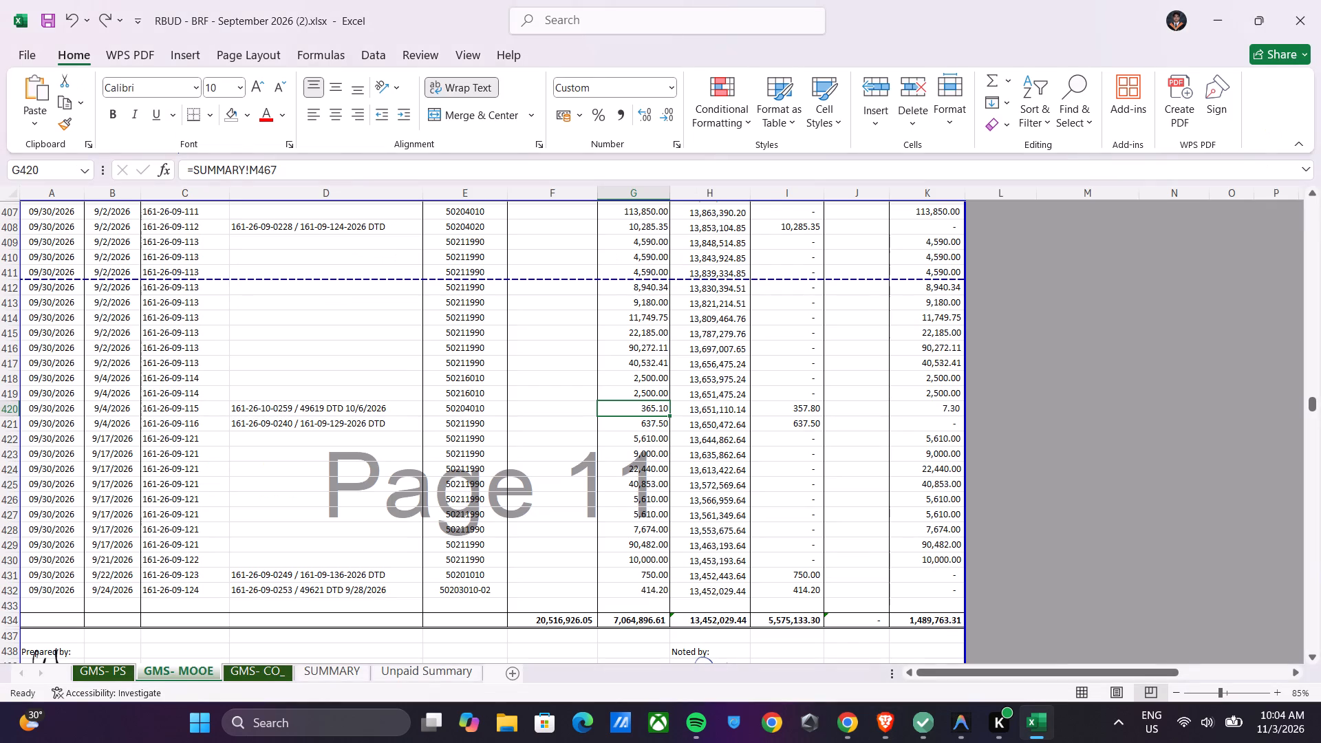
key("alt+Tab")
scroll(863, 460, "up", 3)
key("alt+Tab")
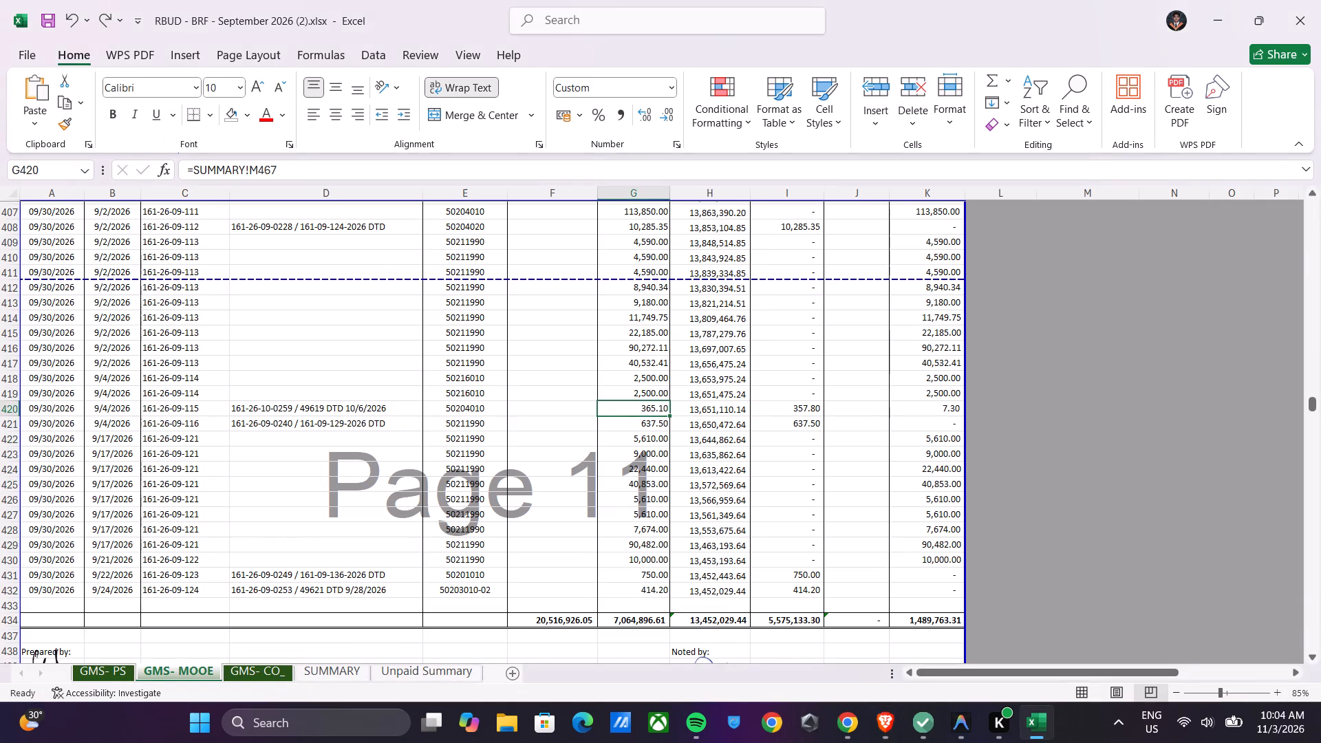
Compare the September 2026 PAYMENT section of the Brave RBUD report with the one in the Excel GMS- MOOE sheet.
key("alt+Tab")
scroll(863, 460, "up", 4)
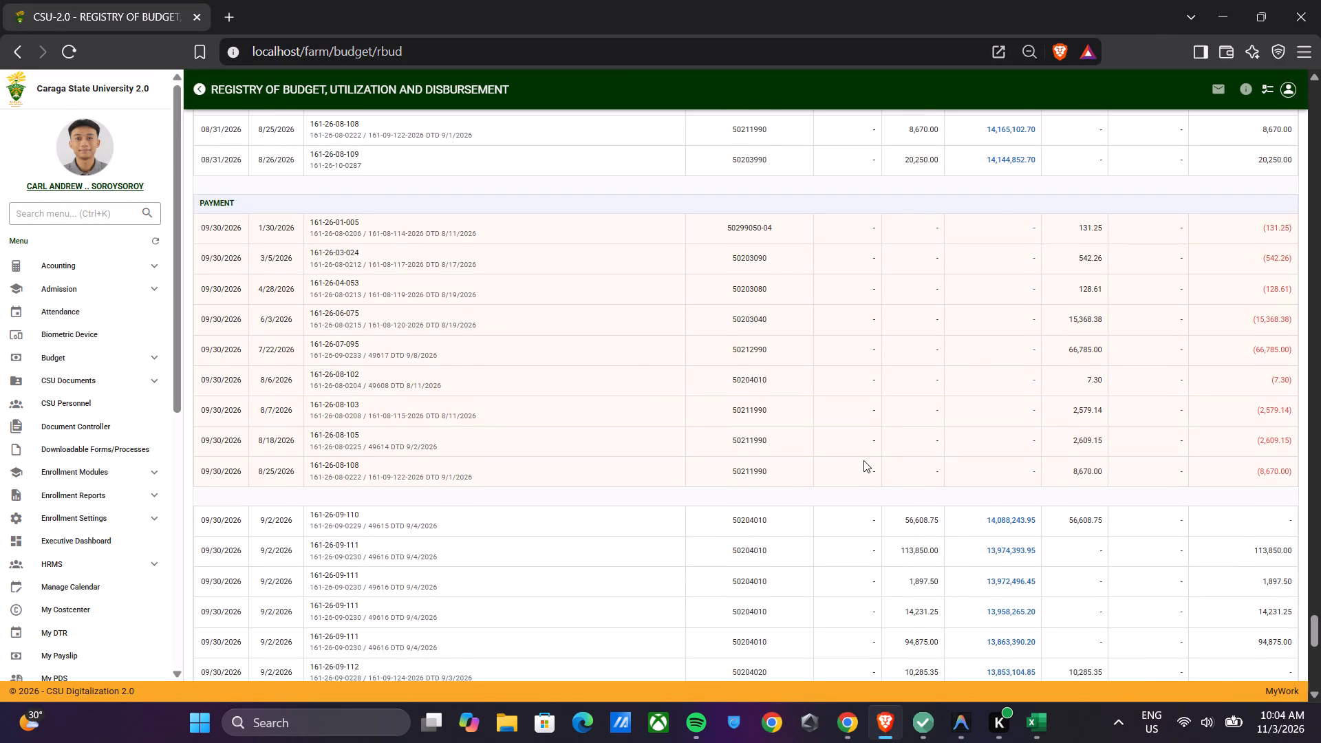
key("alt+Tab")
scroll(789, 456, "up", 9)
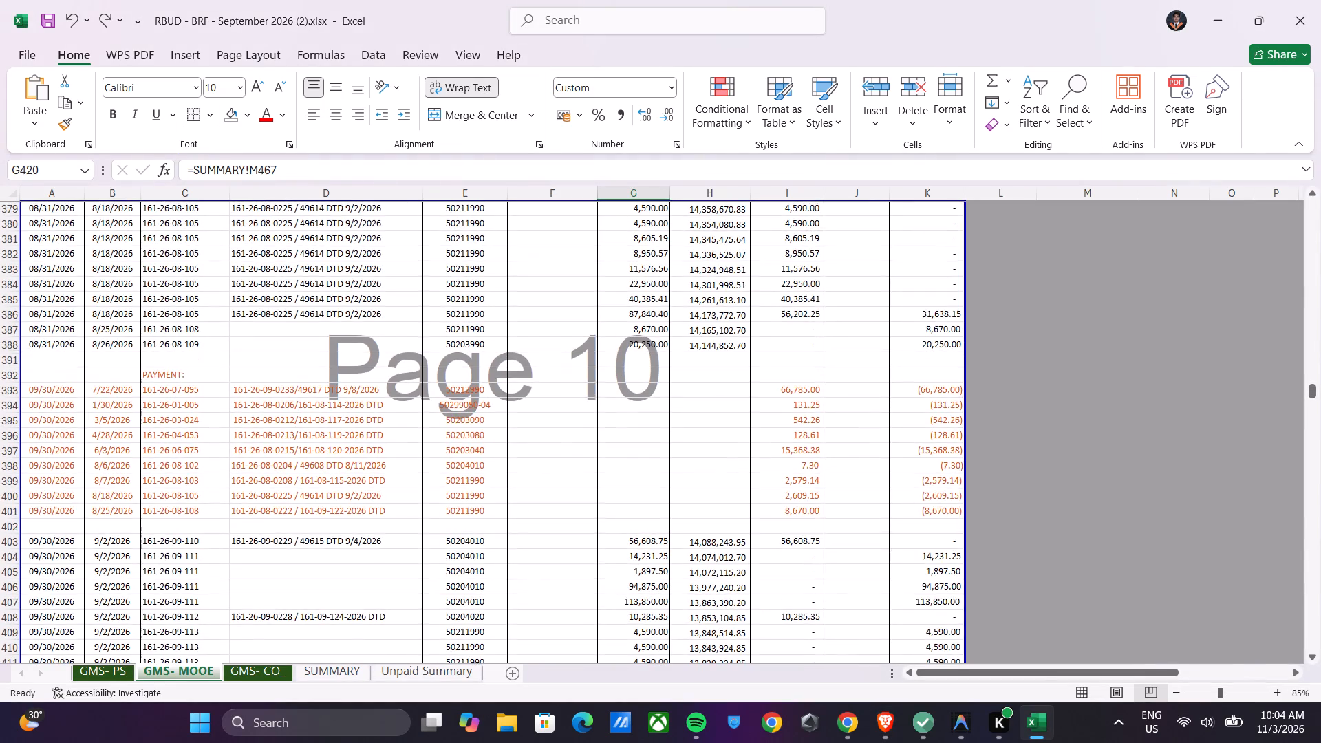
key("alt+Tab")
key("alt+Tab")
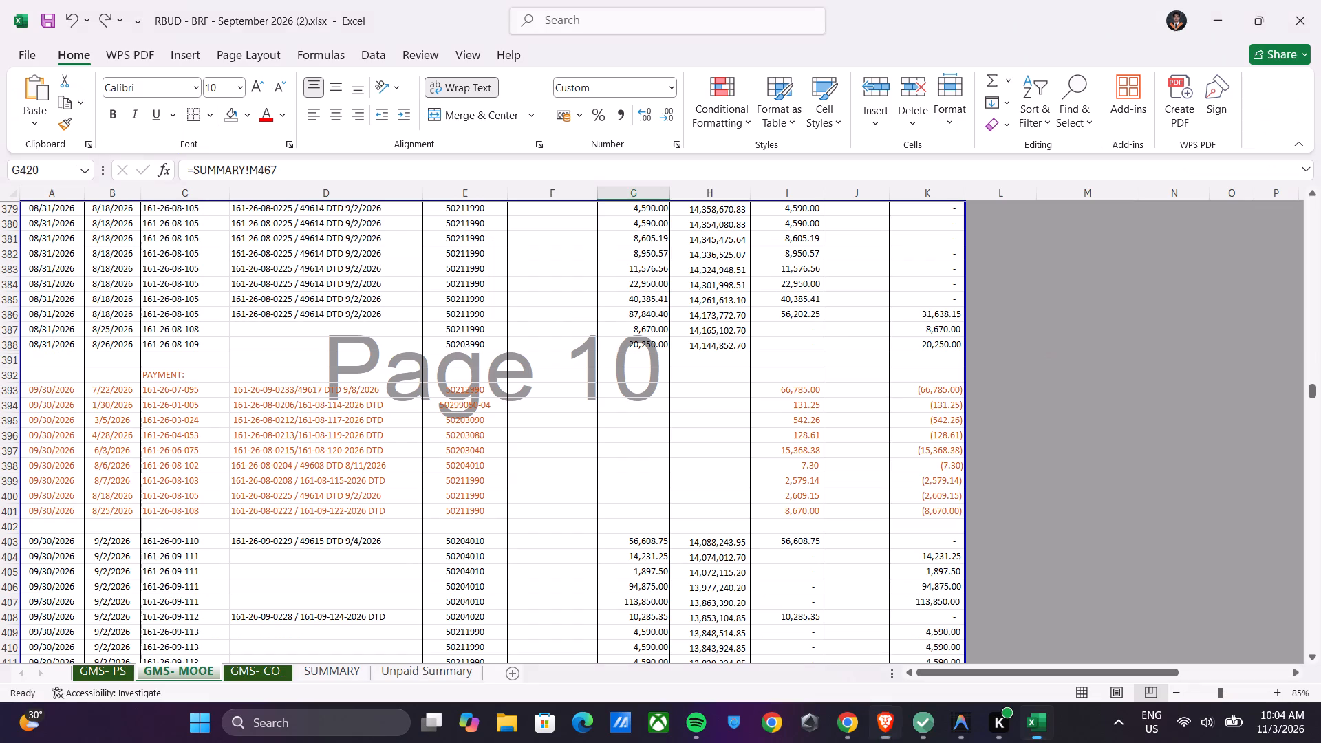
key("alt+Tab")
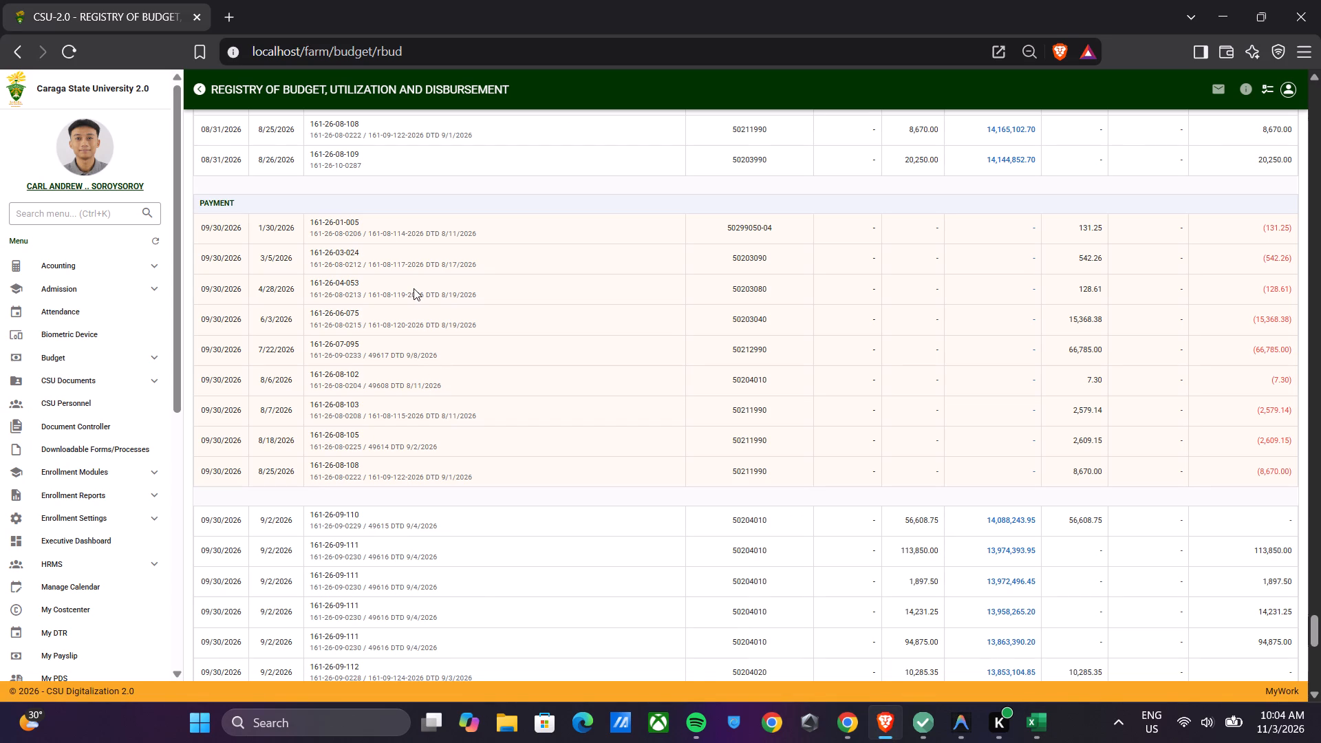
key("alt+Tab")
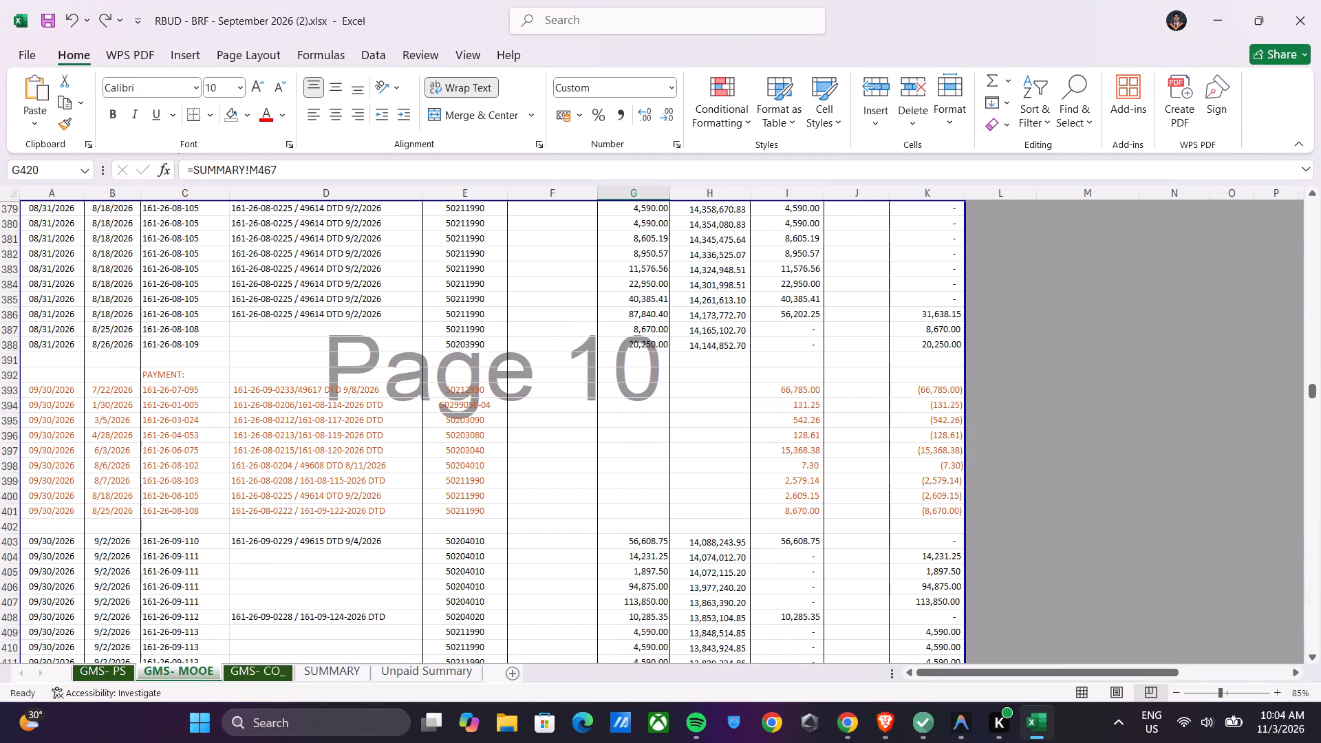
left_click(216, 391)
left_click(210, 407)
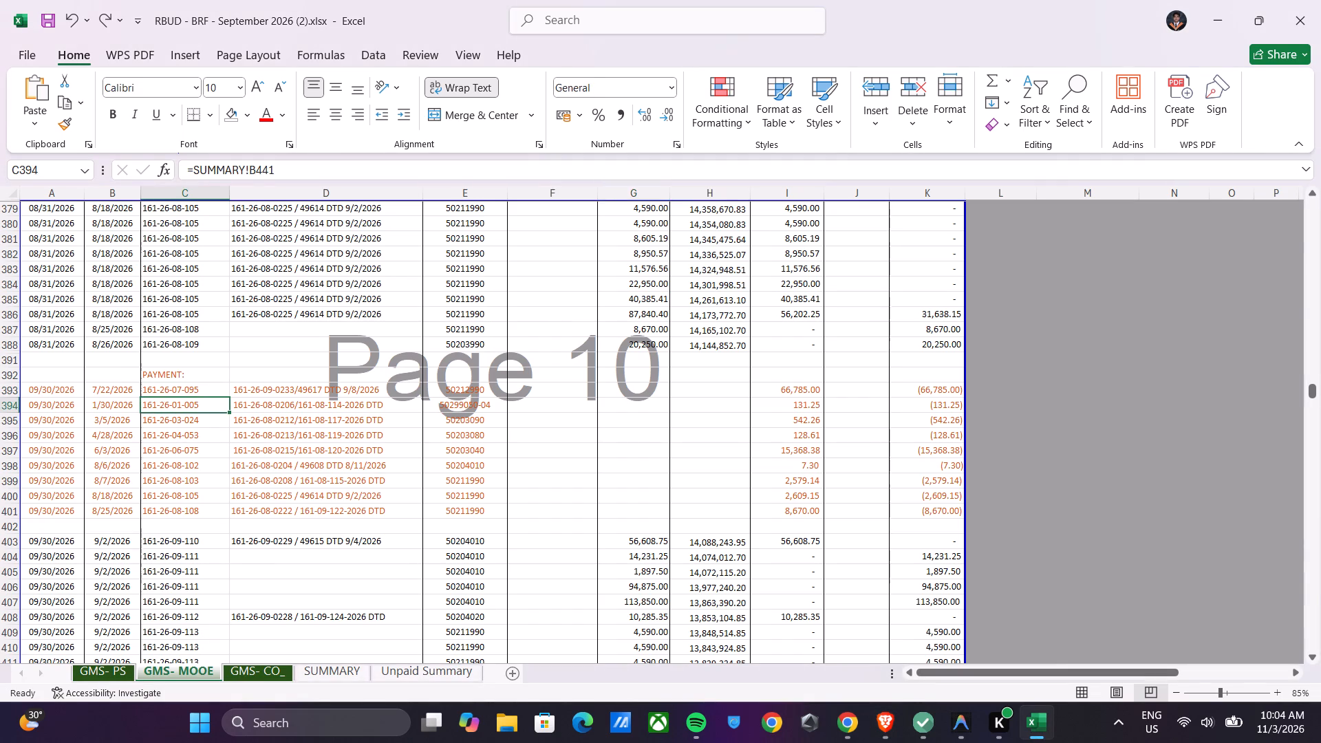
left_click(210, 417)
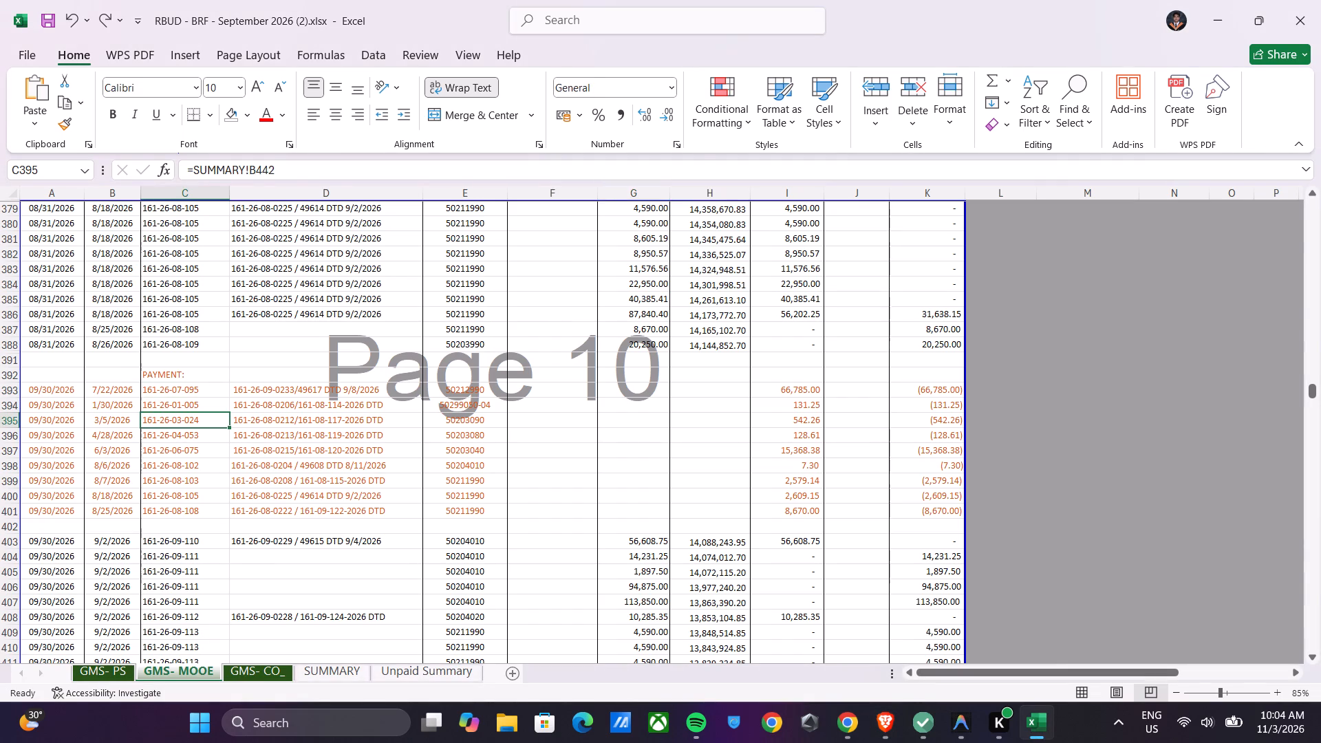
key("alt+Tab")
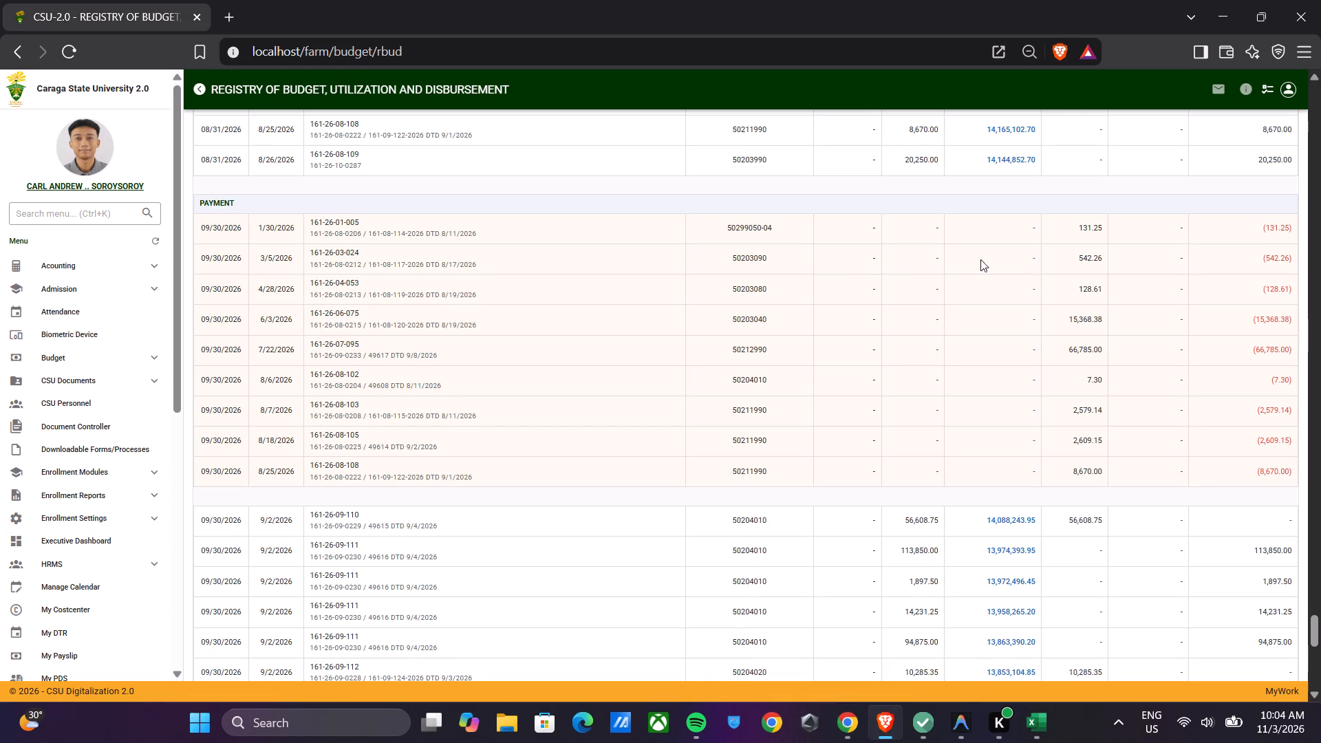
left_click_drag(1065, 348, 1111, 352)
key("alt+Tab")
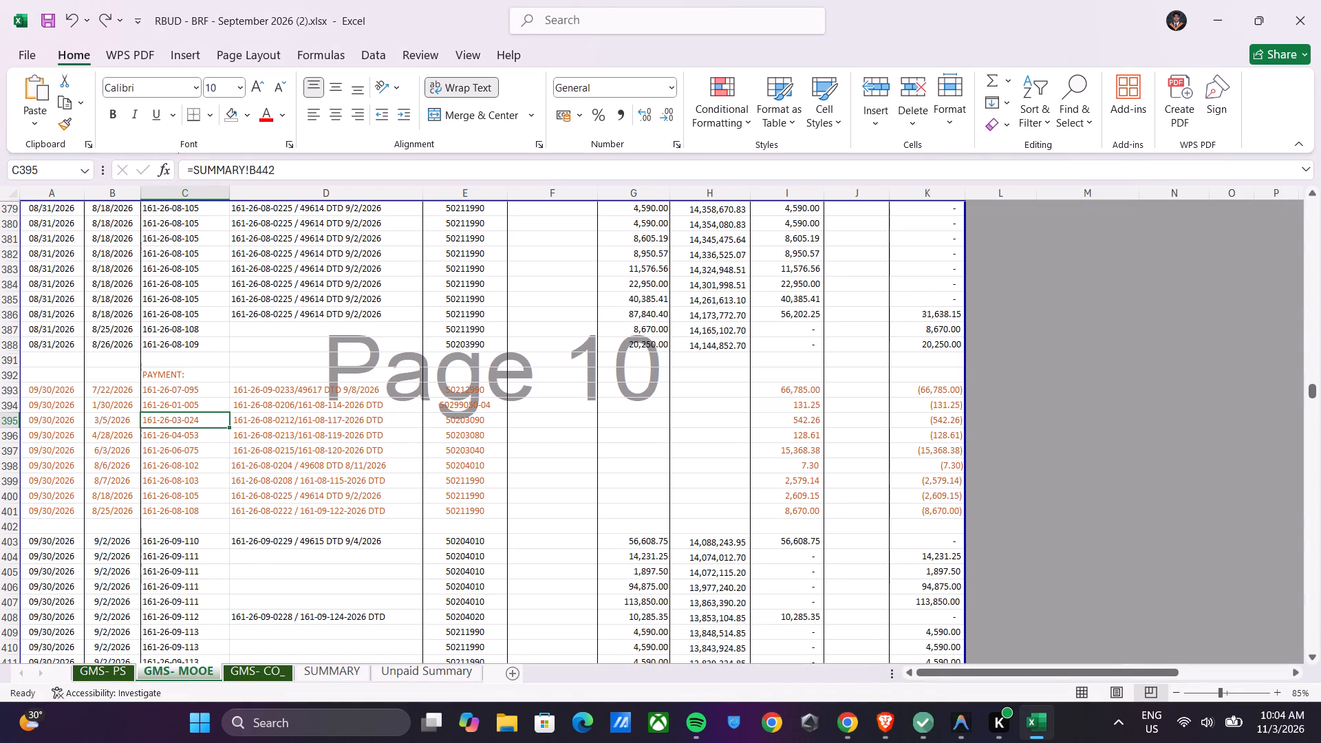
key("alt+Tab")
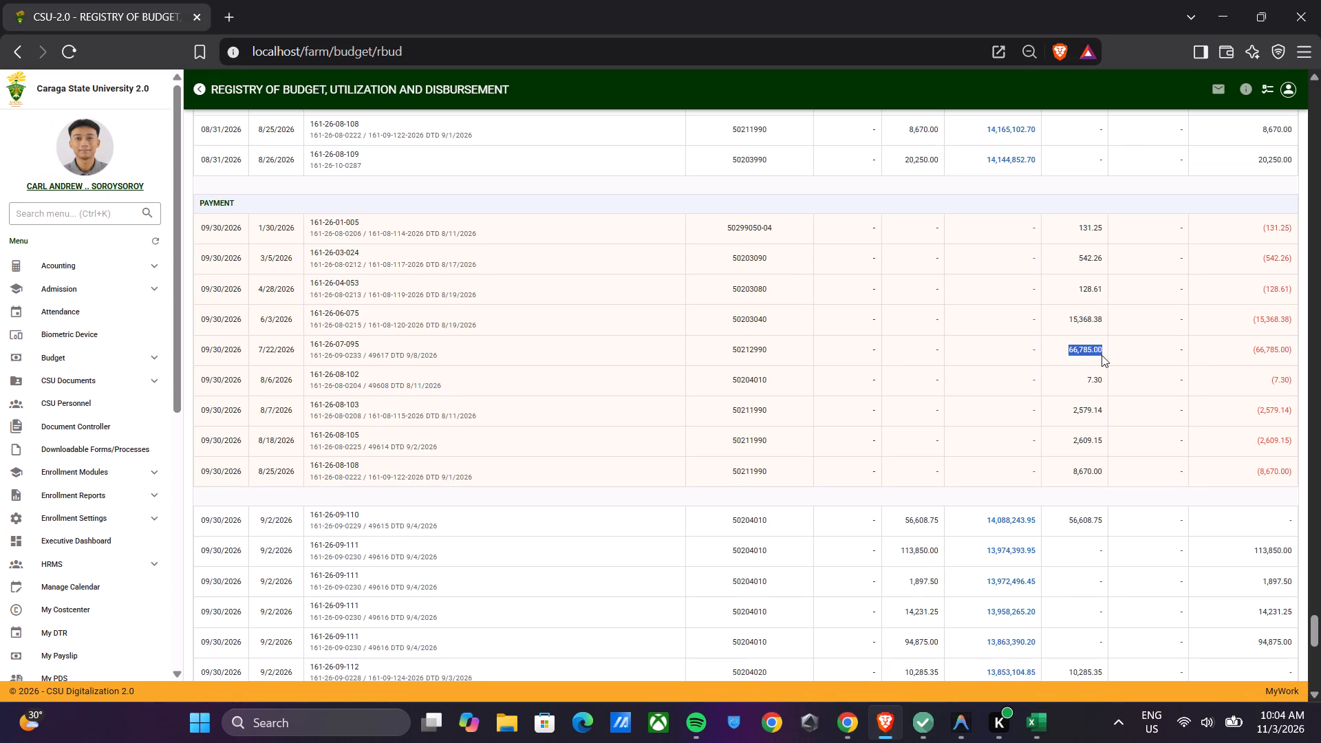
left_click_drag(341, 220, 365, 220)
key("alt+Tab")
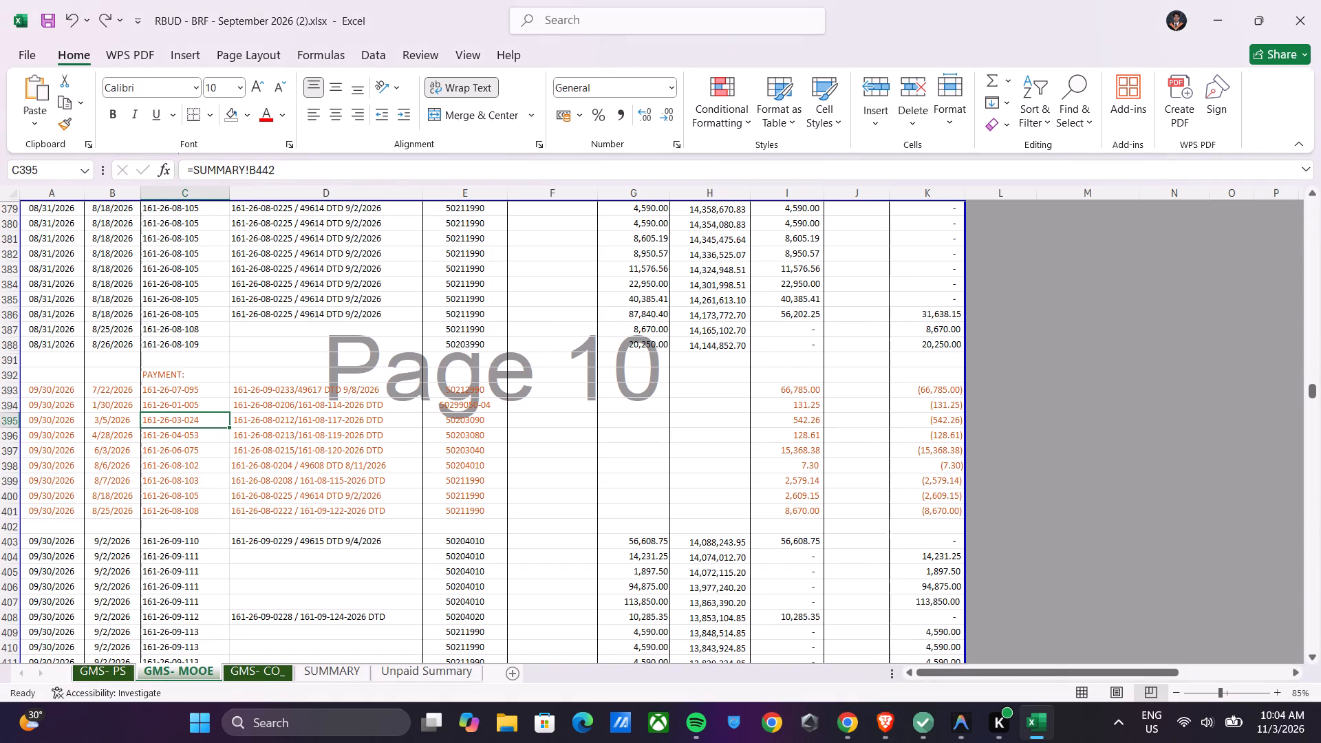
left_click(206, 407)
key("alt+Tab")
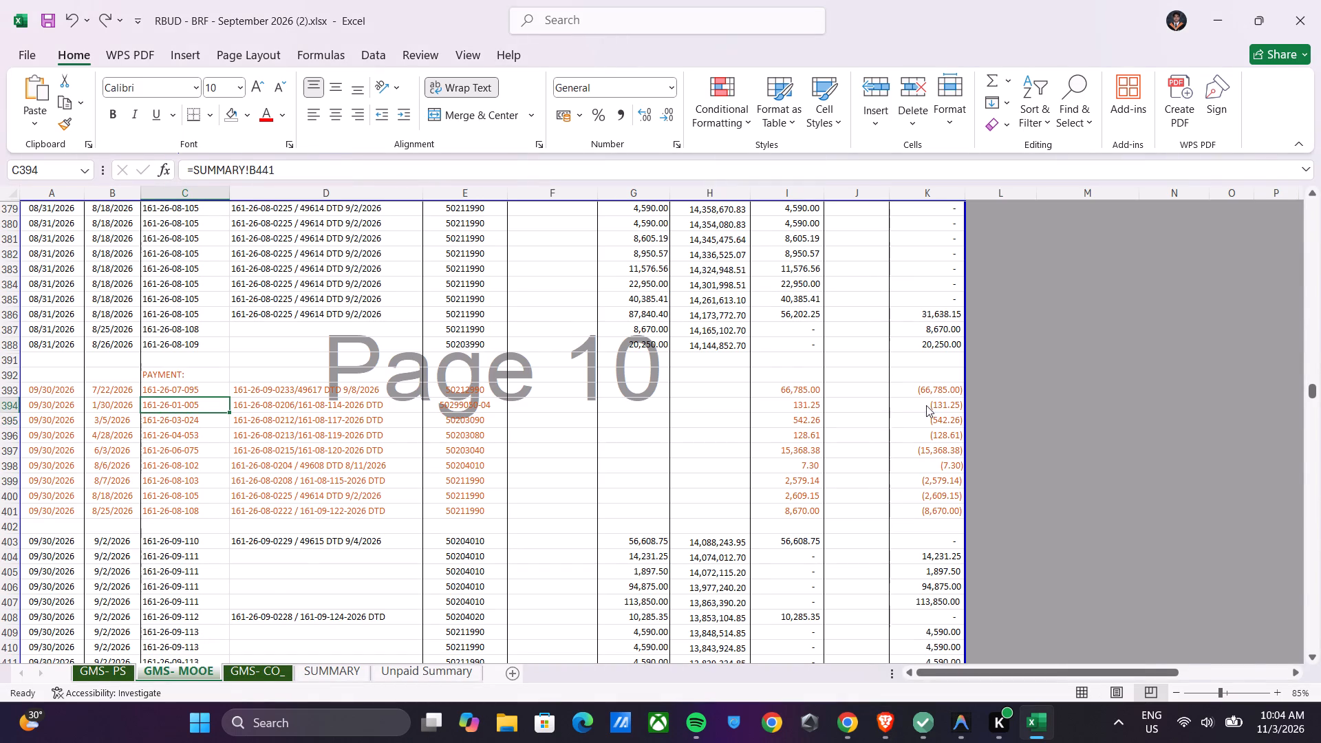
key("alt+Tab")
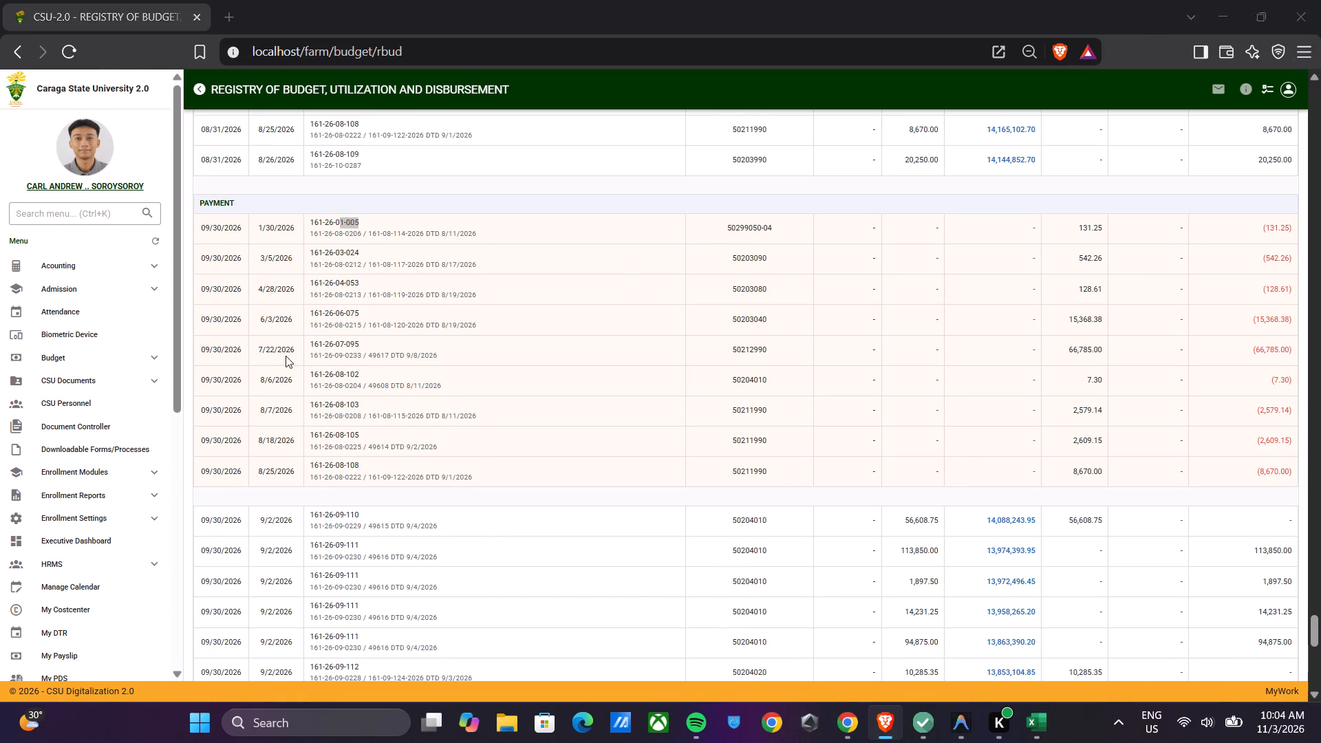
left_click(204, 426)
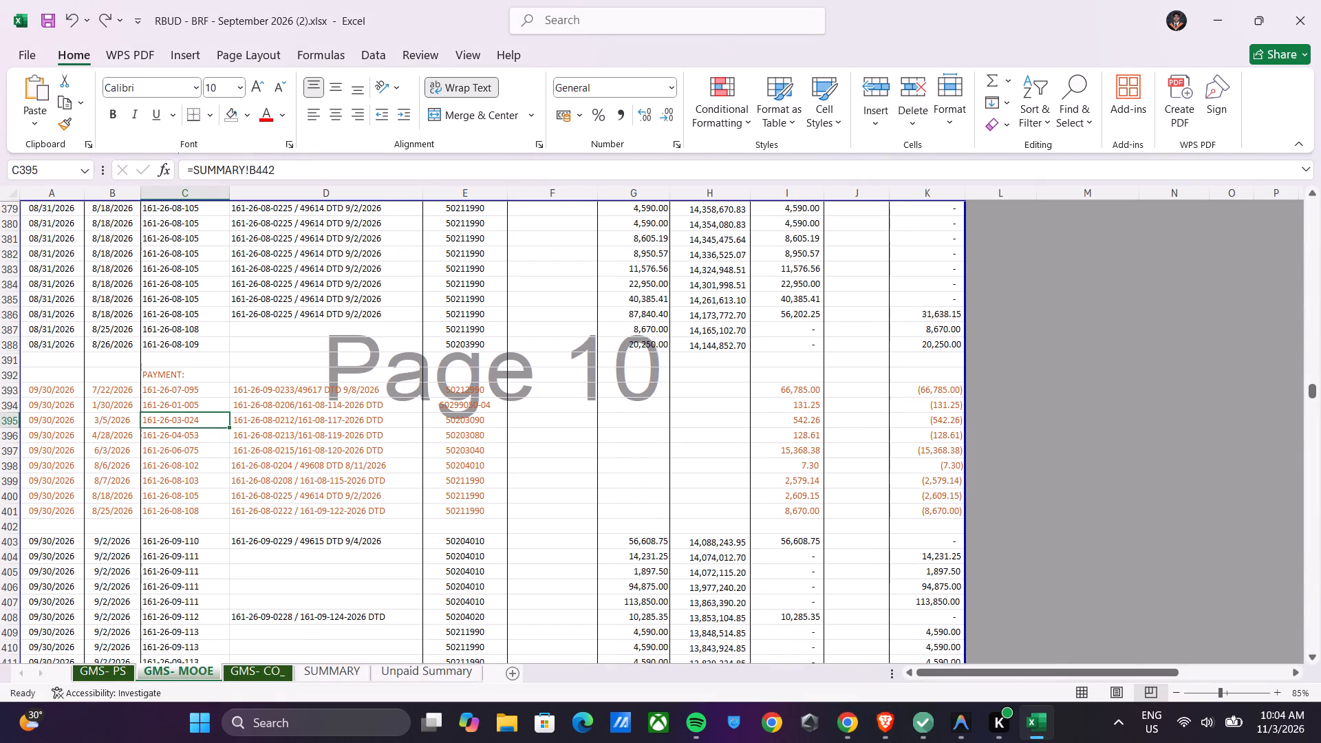
key("alt+Tab")
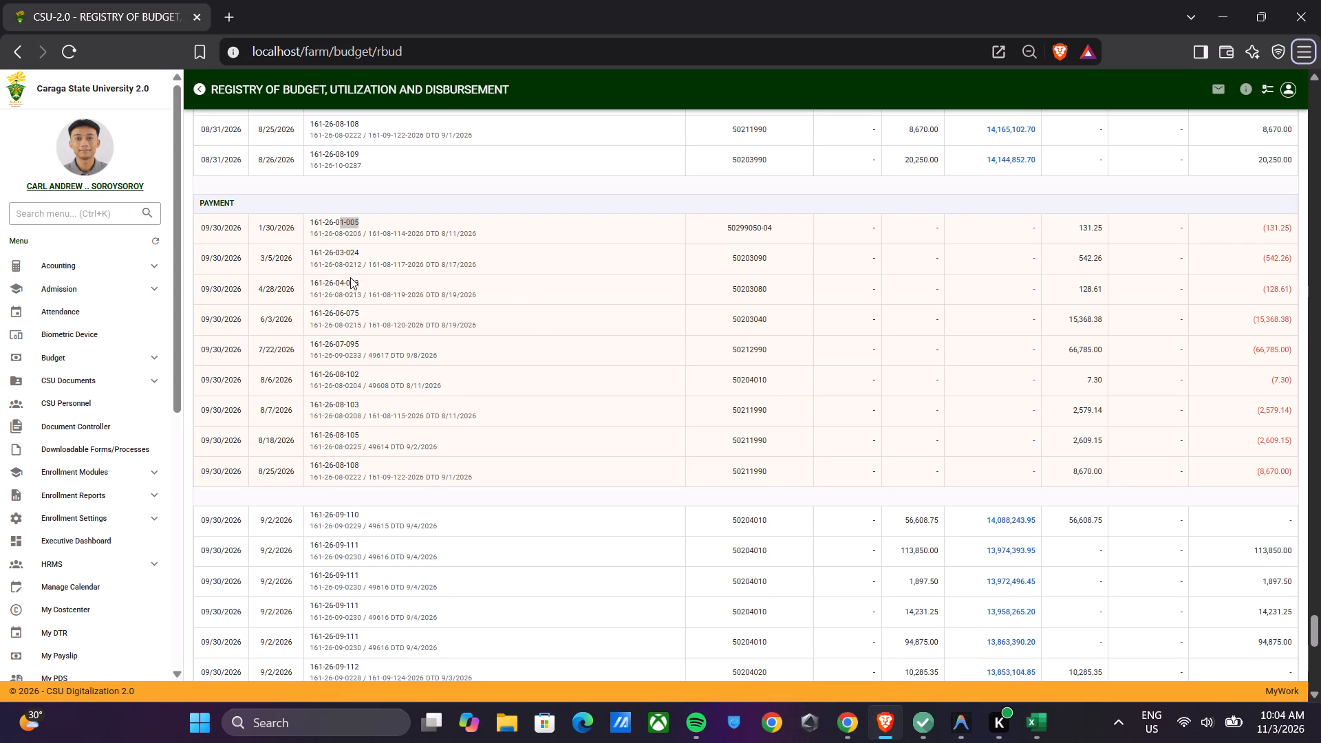
left_click_drag(360, 279, 339, 279)
key("alt+Tab")
left_click(193, 438)
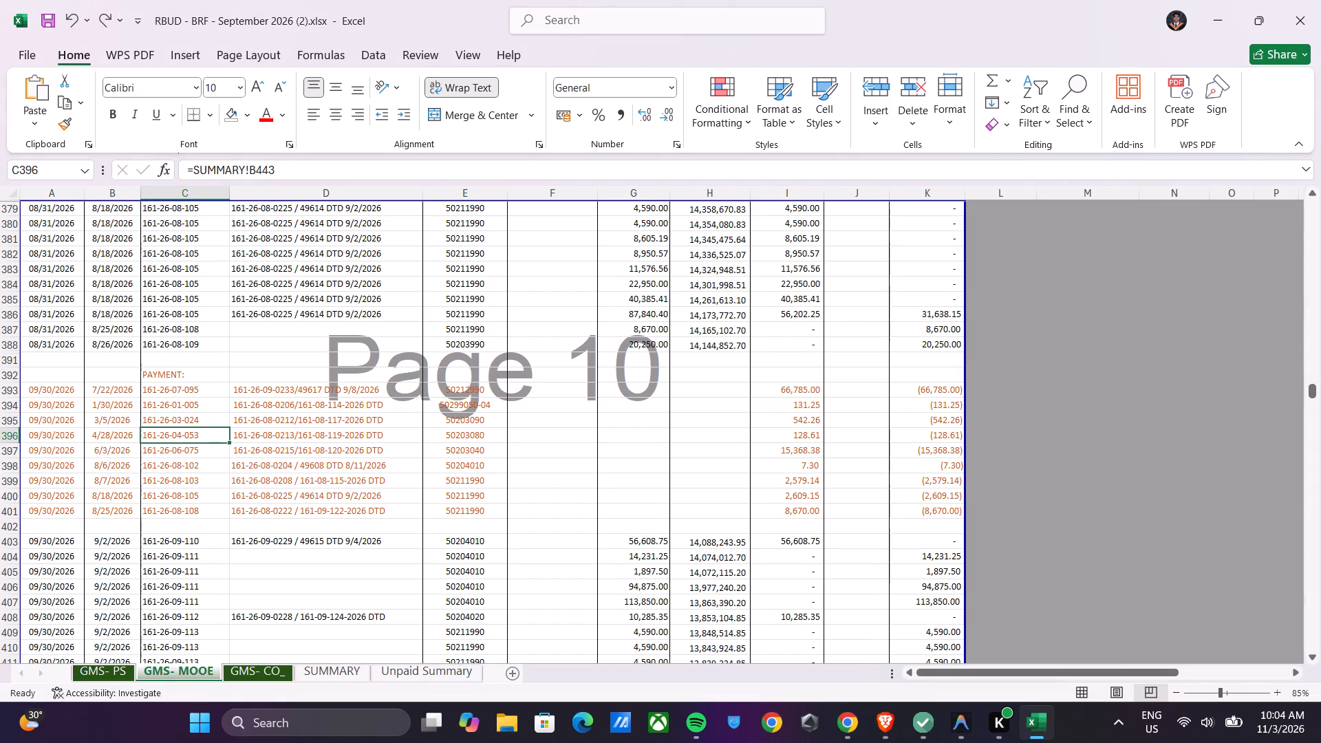
left_click(941, 440)
key("alt+Tab")
key("alt+Tab")
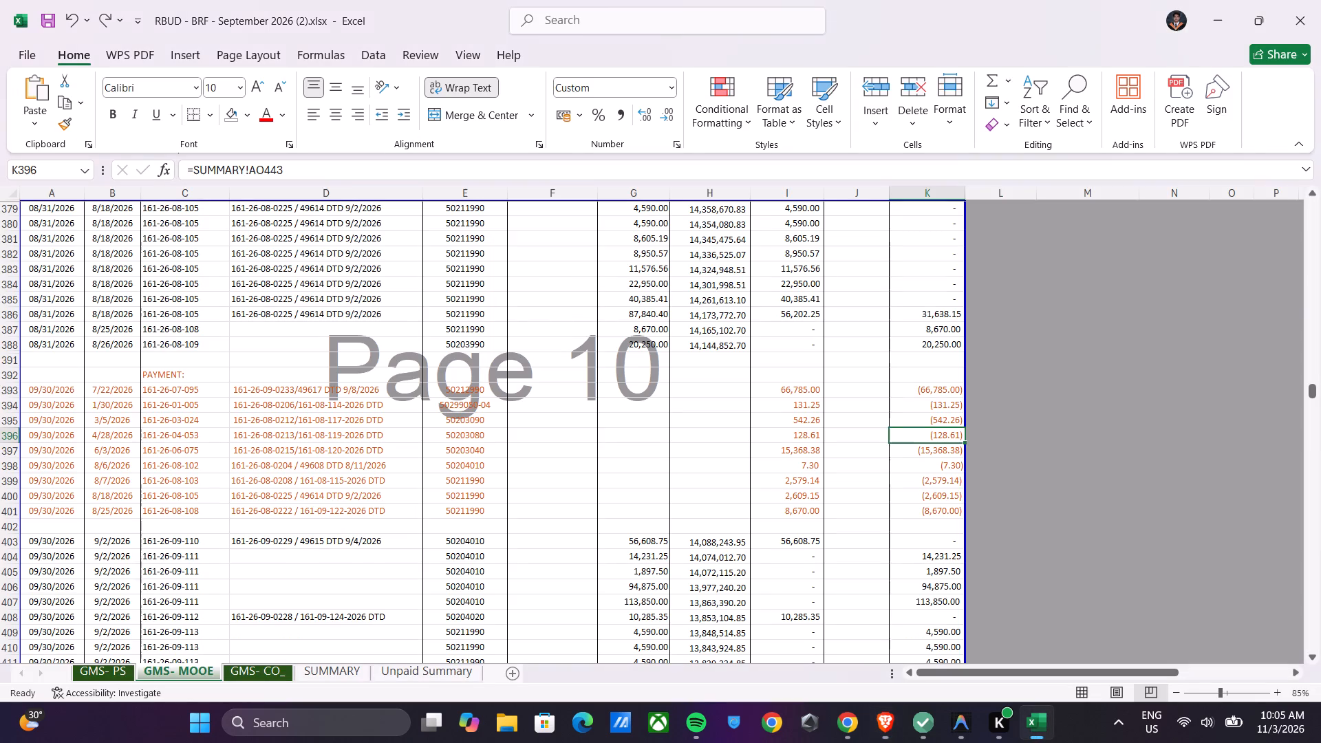
key("alt+Tab")
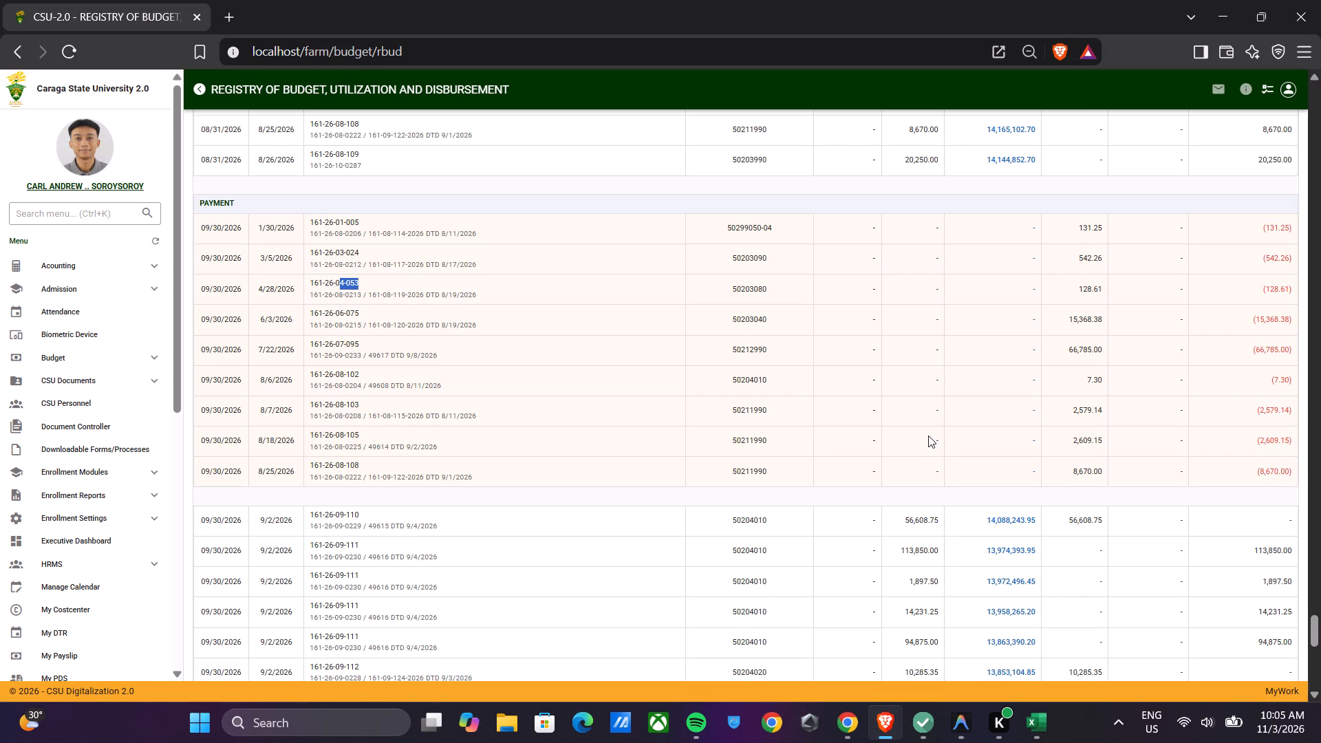
key("alt+Tab")
left_click(923, 453)
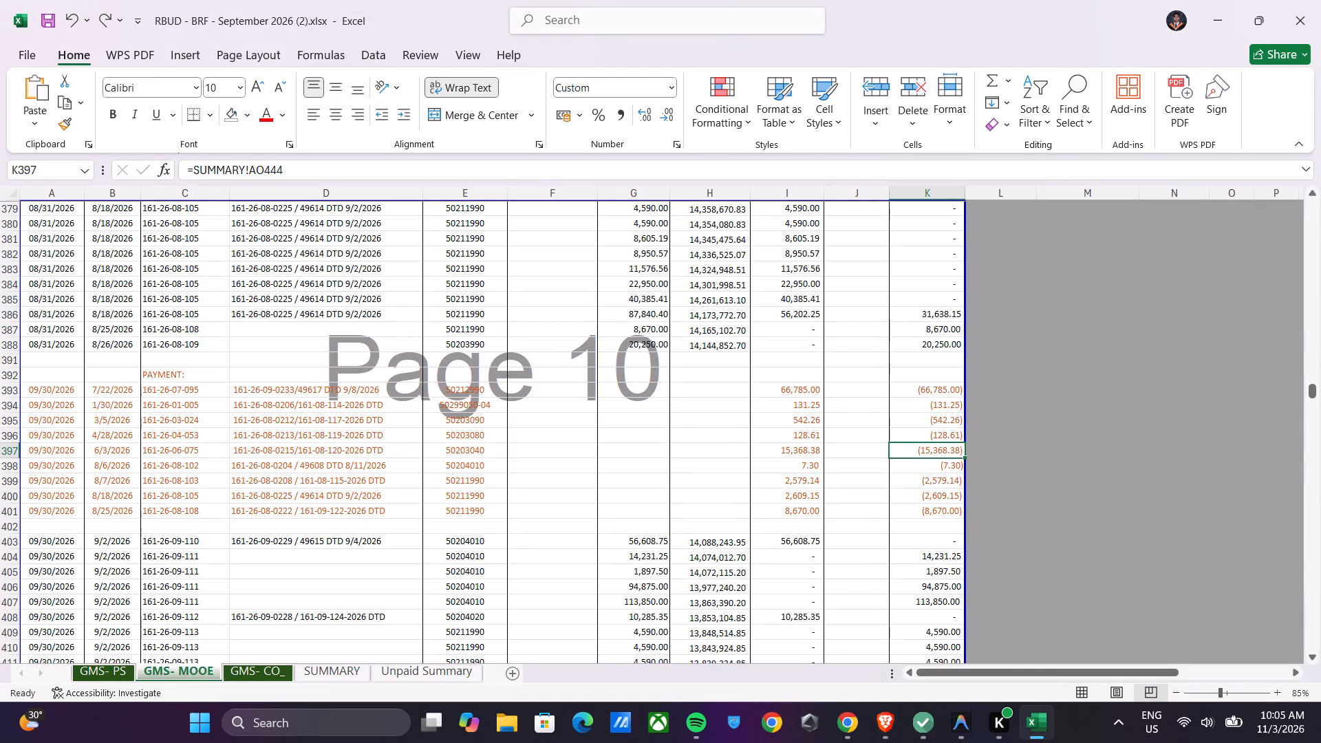
key("alt+Tab")
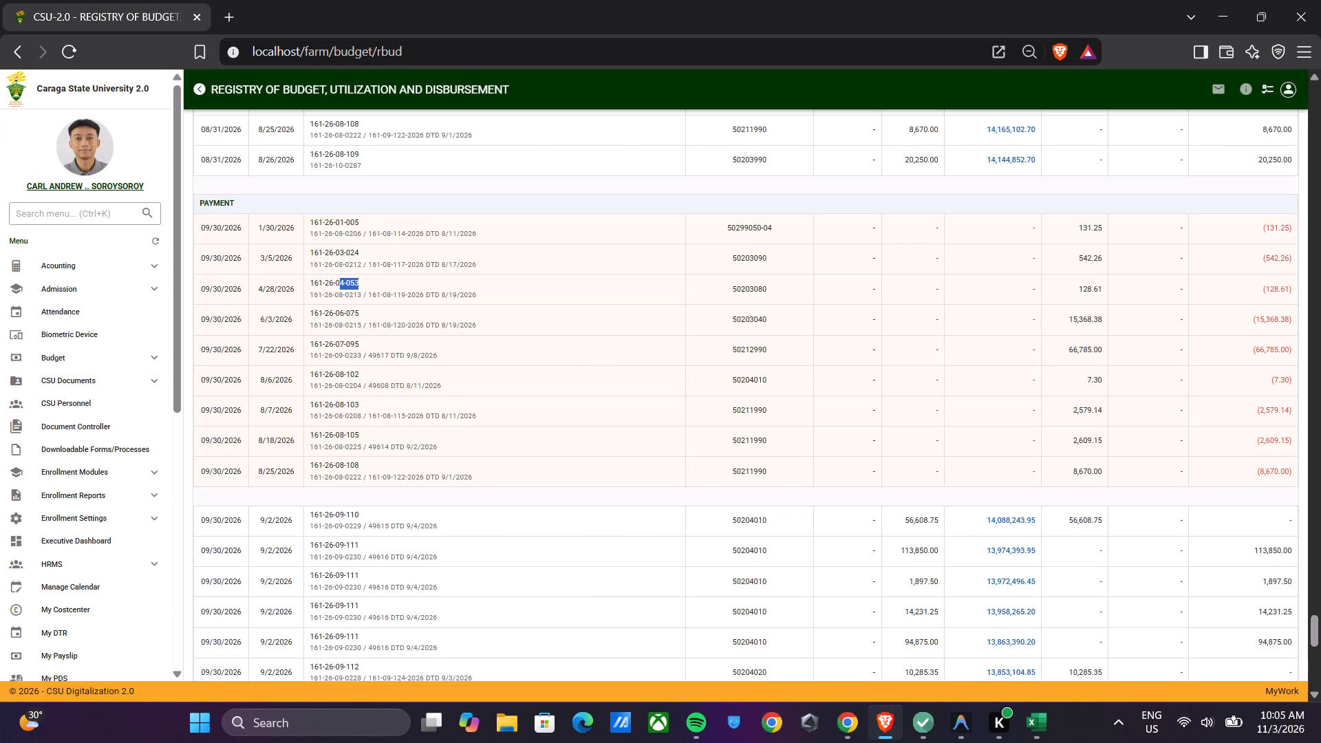
left_click_drag(363, 318, 314, 311)
key("alt+Tab")
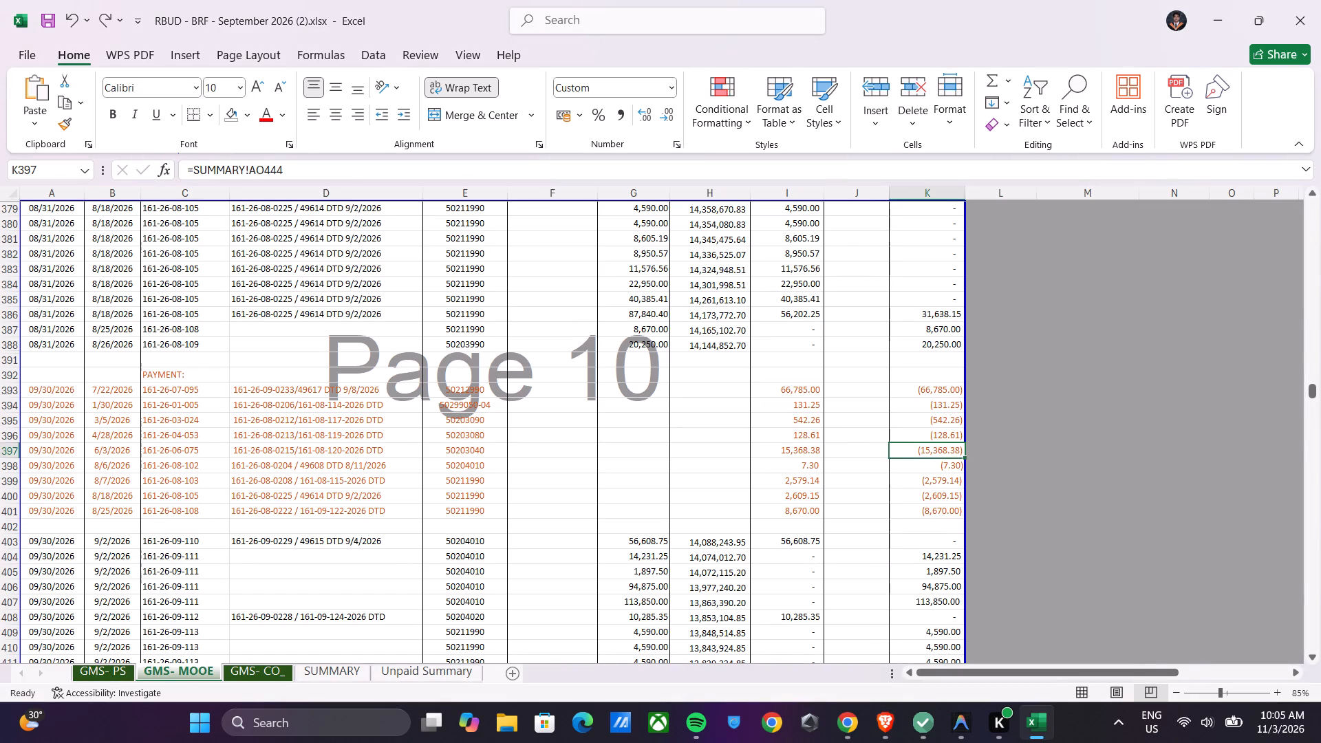
key("alt+Tab")
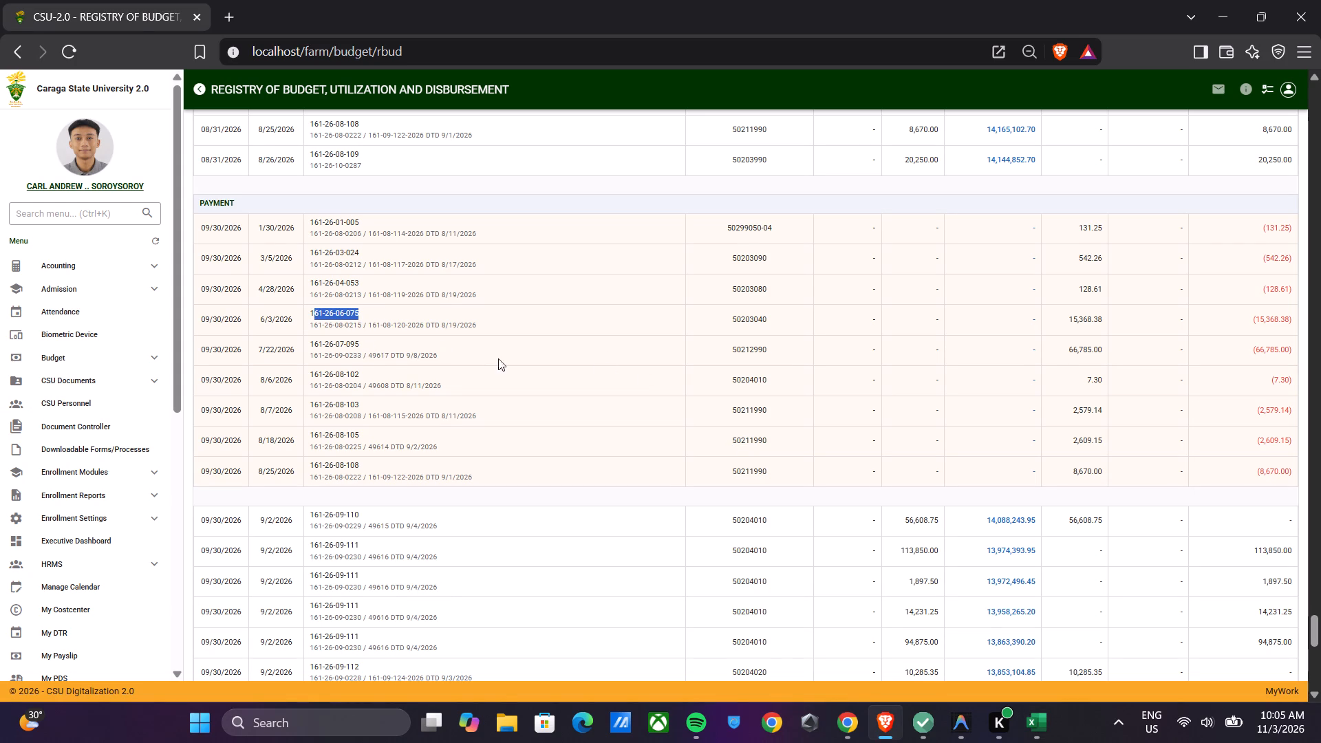
left_click_drag(1237, 345, 1296, 347)
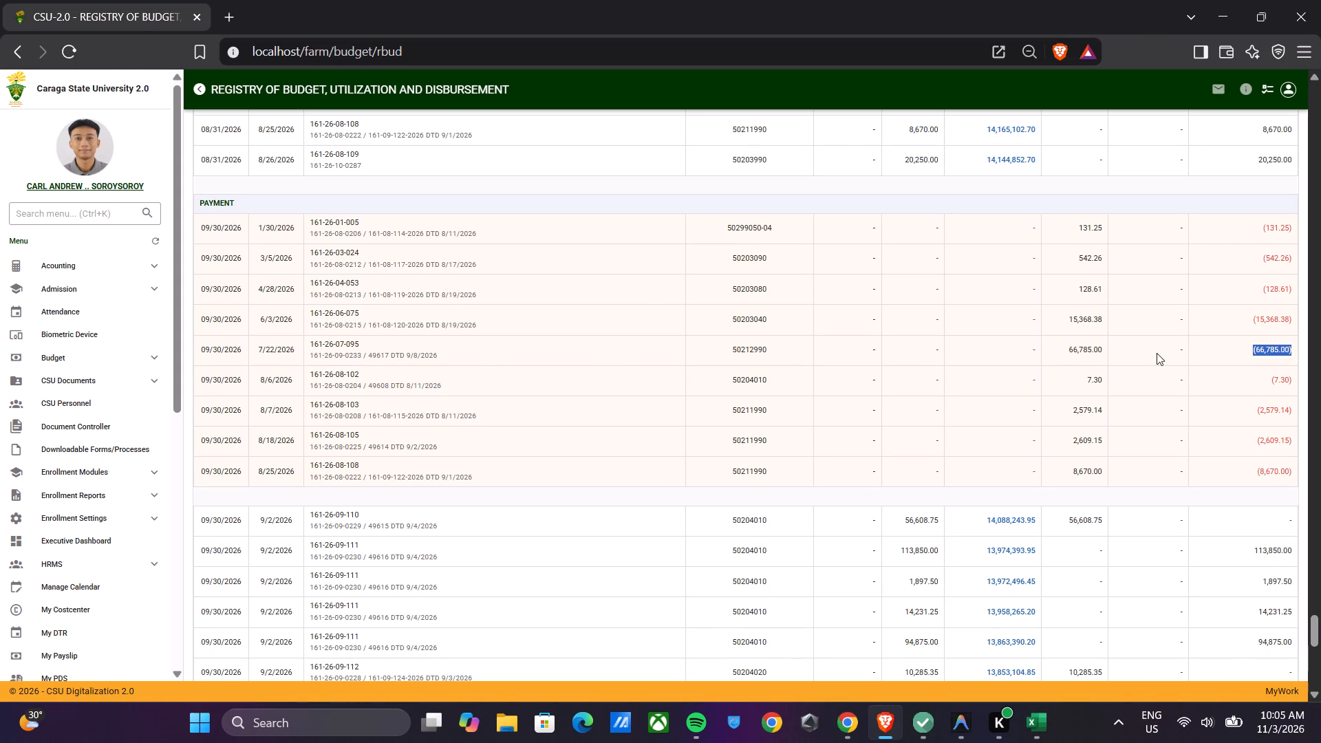
key("alt+Tab")
key("alt+Tab")
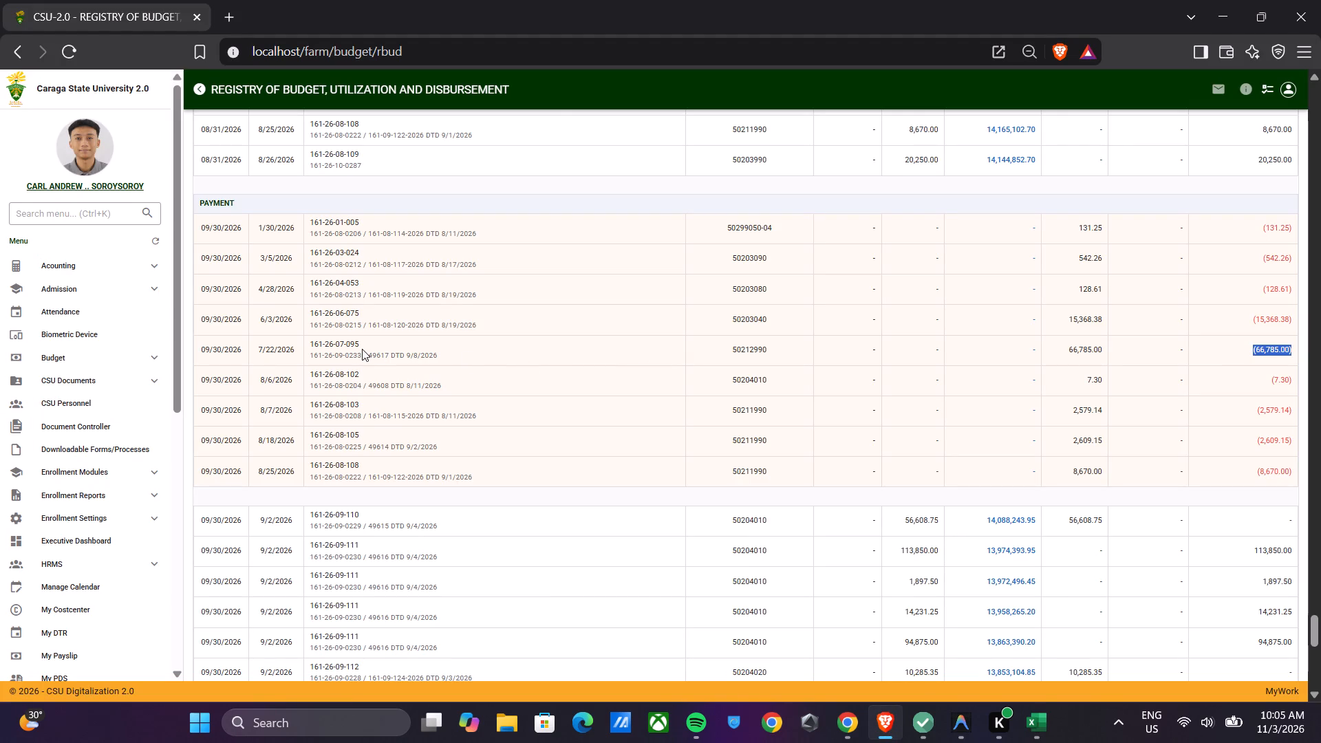
key("alt+Tab")
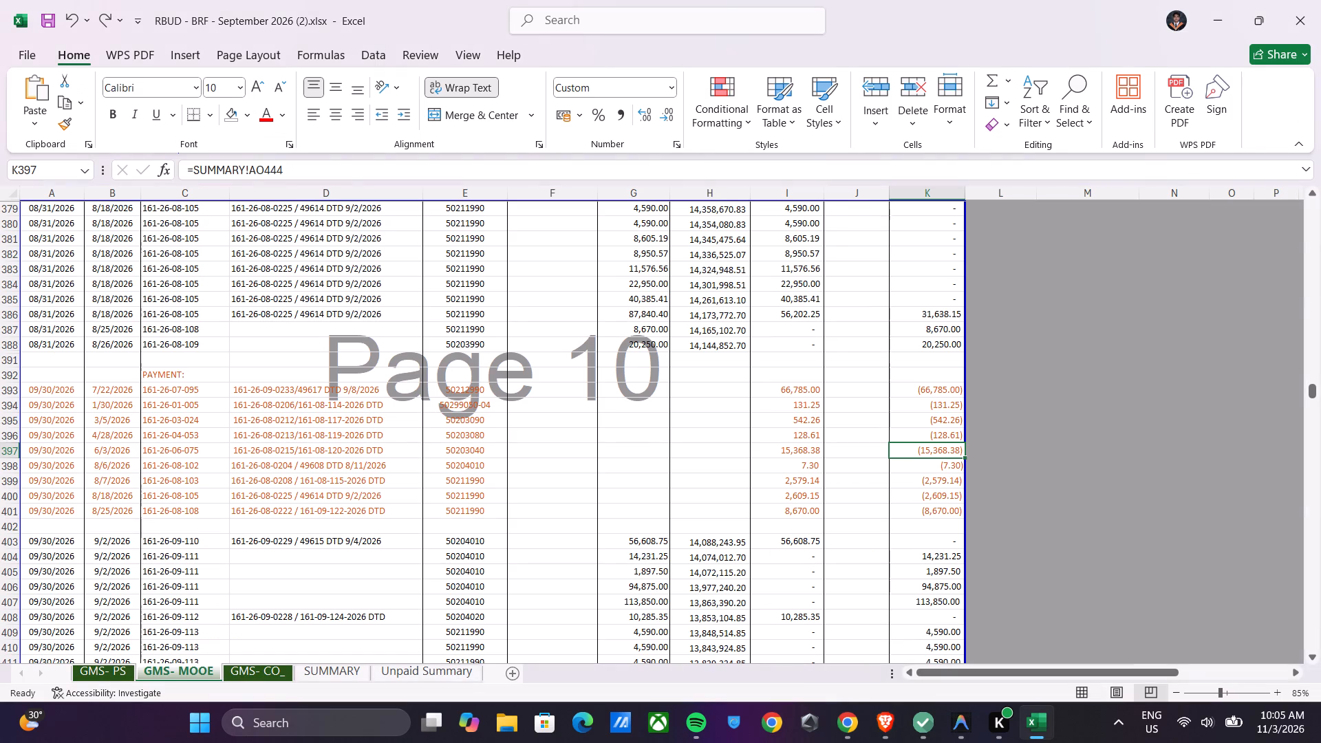
key("alt+Tab")
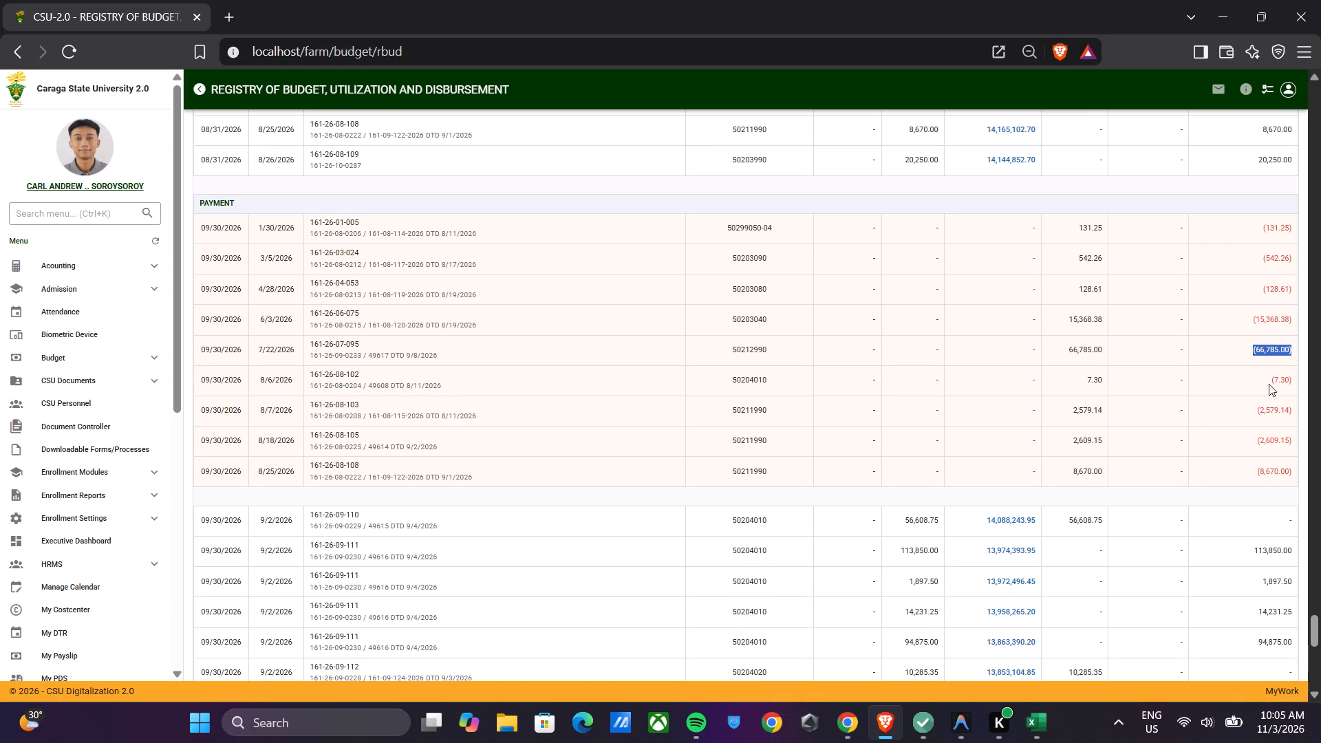
left_click_drag(1265, 378, 1300, 378)
key("alt+Tab")
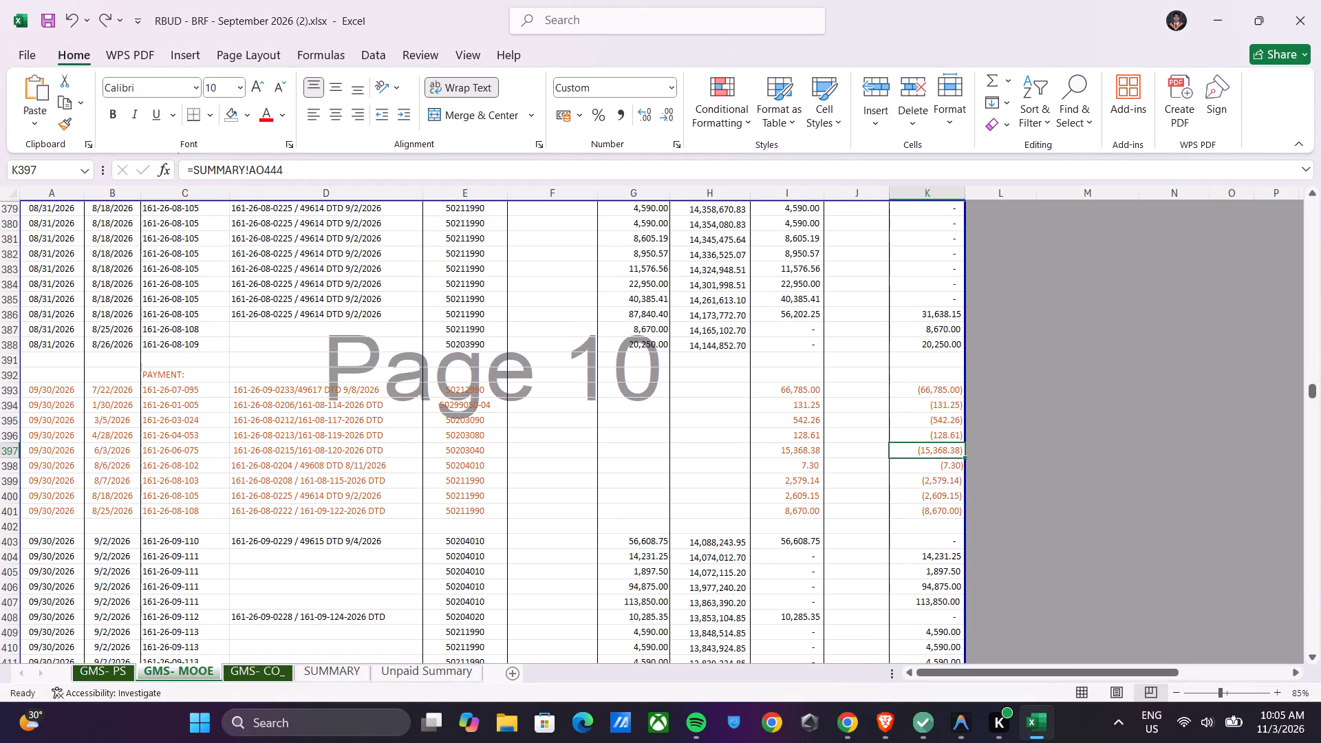
left_click(206, 463)
key("alt+Tab")
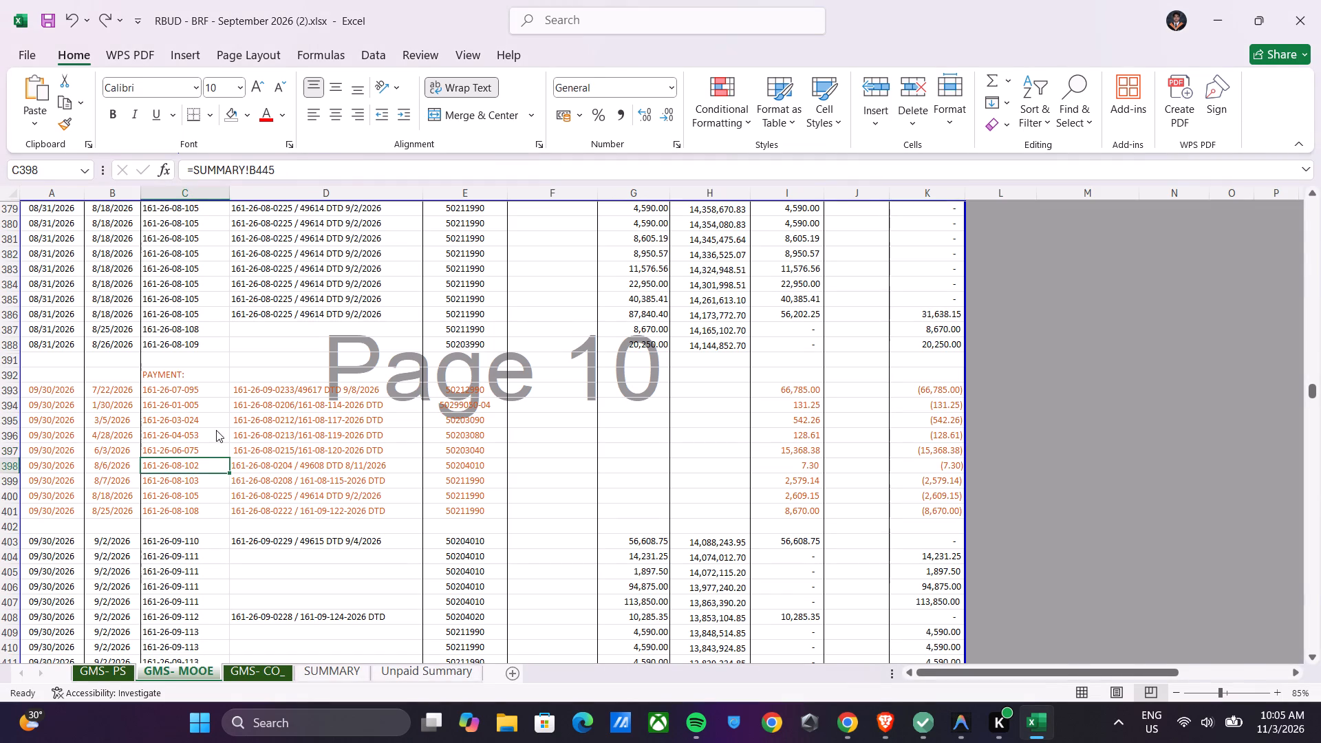
key("alt+Tab")
key("alt+Tab")
key("alt+Tab")
key("alt+Tab")
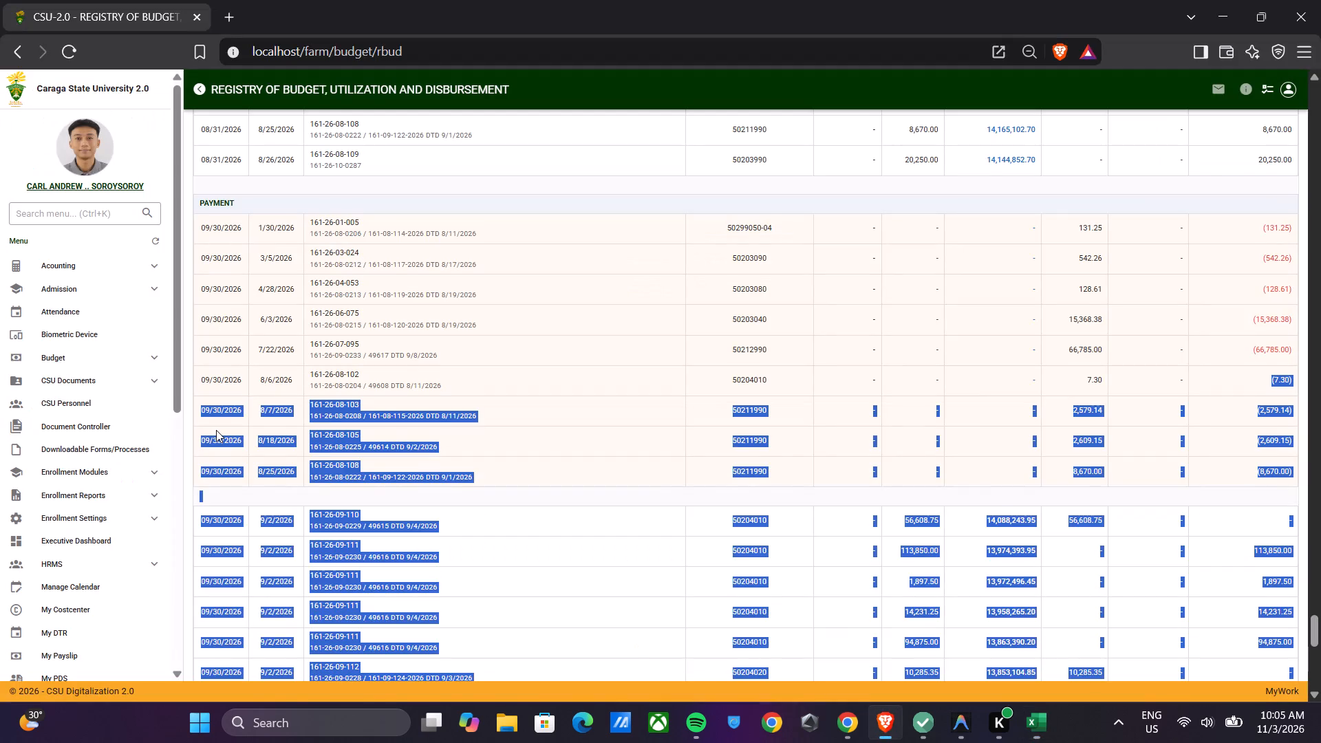
key("alt+Tab")
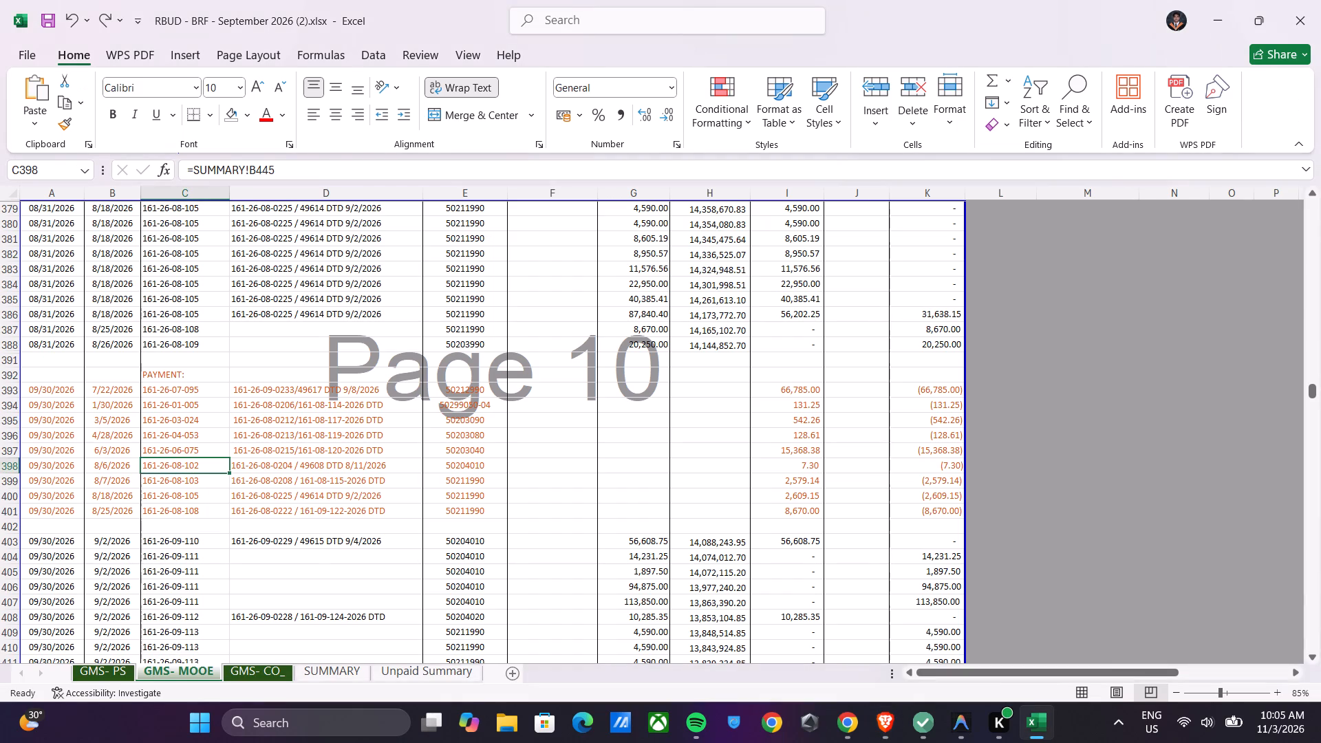
key("alt+Tab")
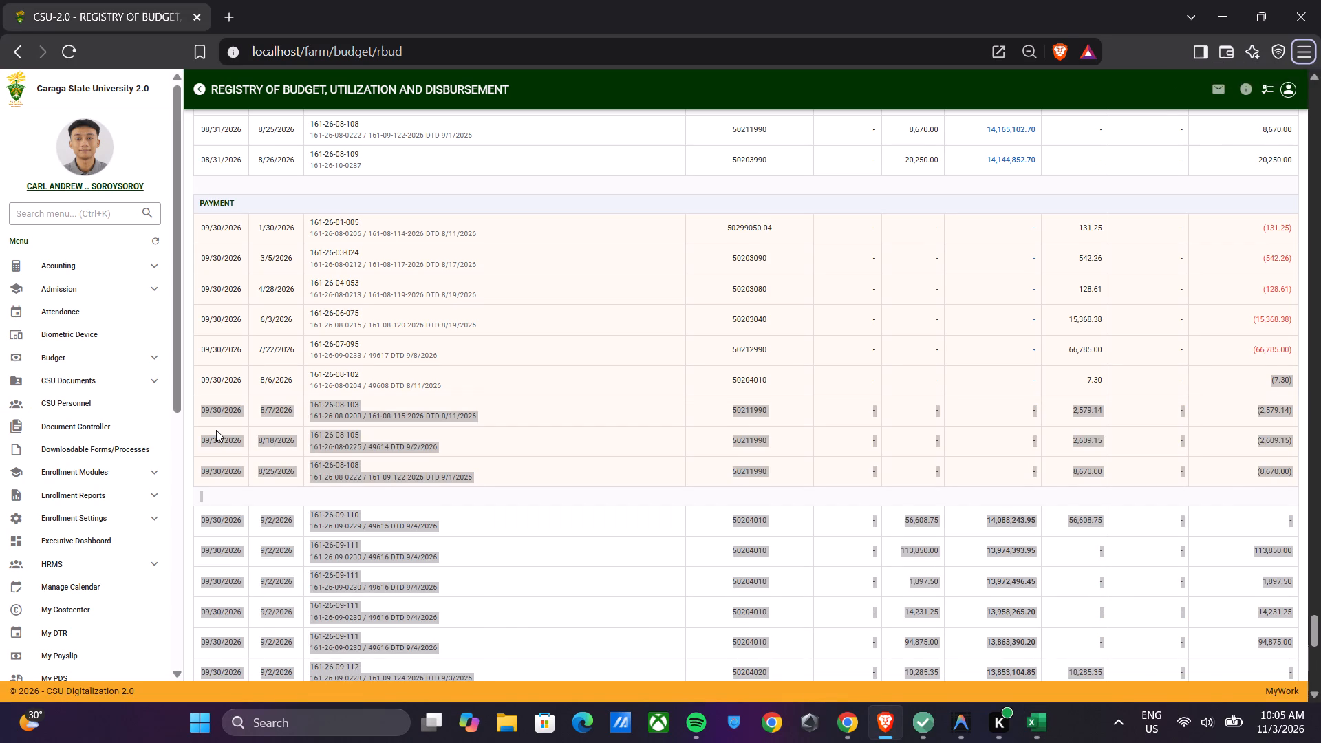
key("alt+Tab")
key("alt+Tab")
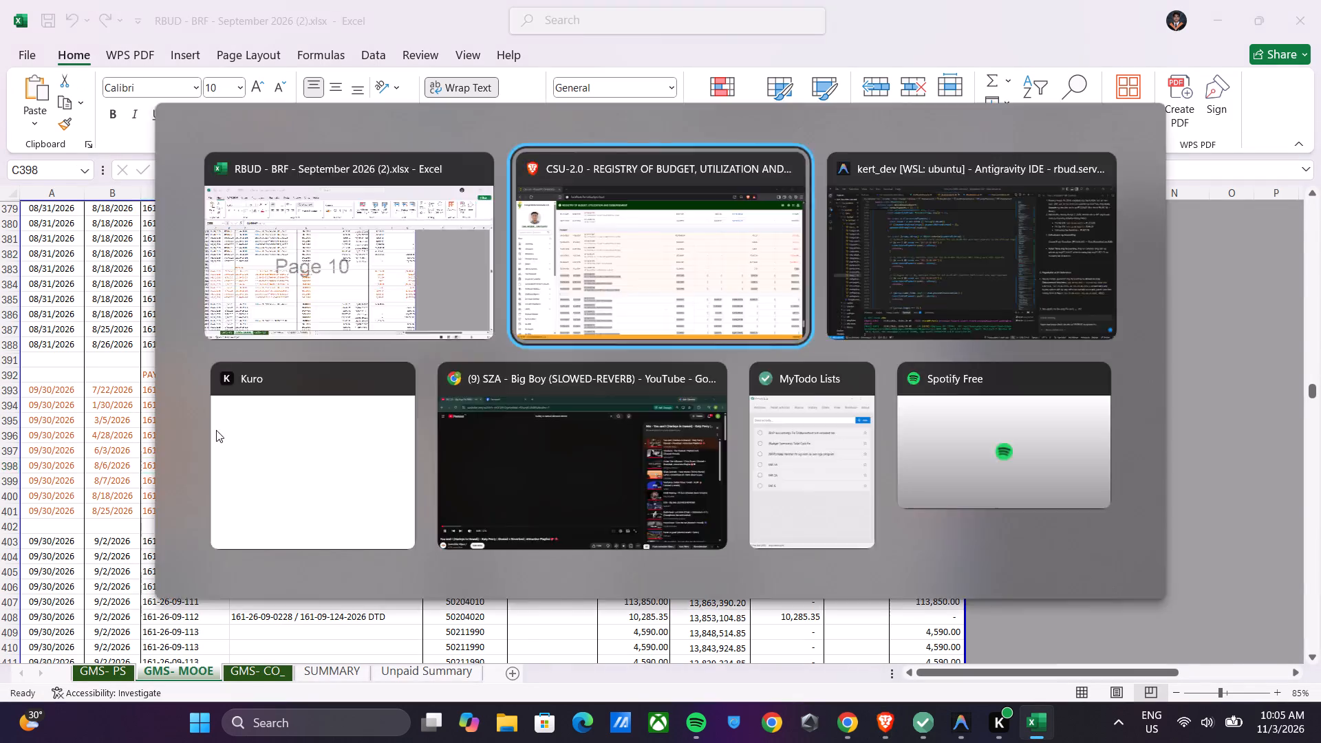
key("alt+Tab")
key("alt+Tab")
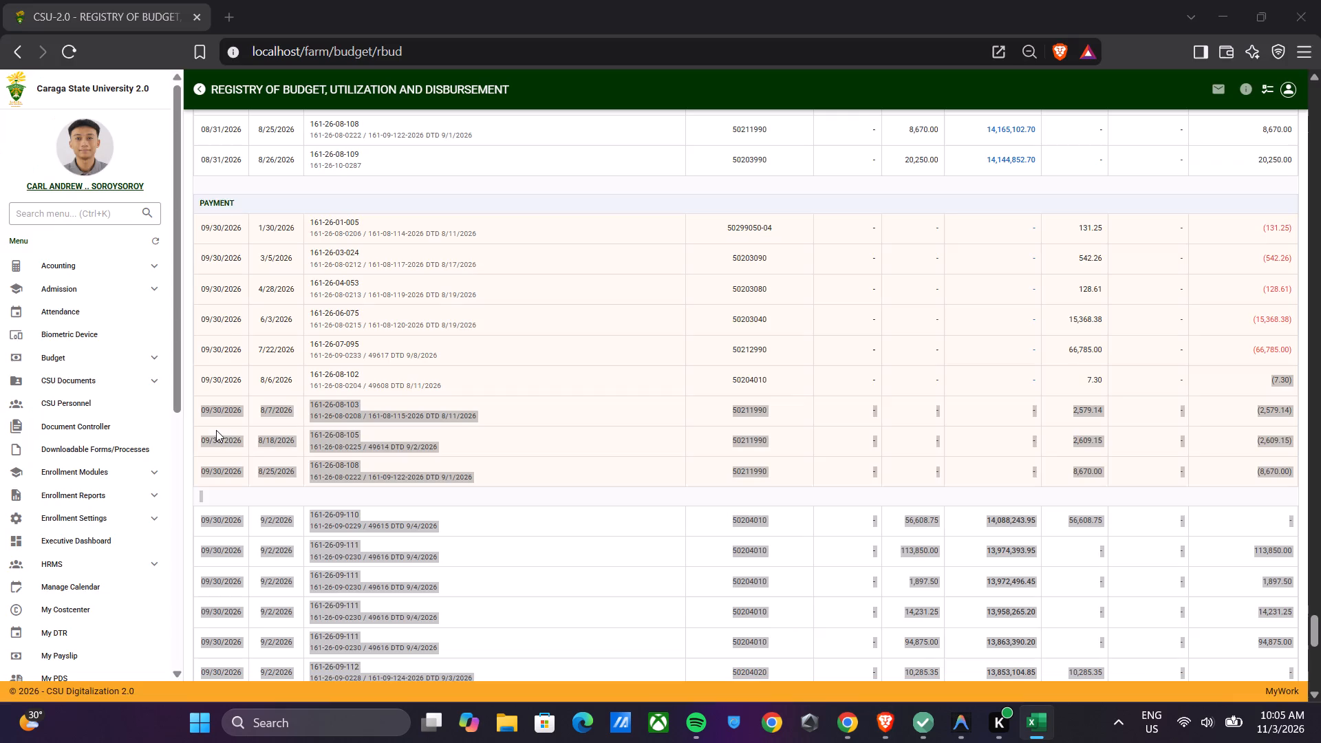
key("alt+Tab")
key("alt+Tab")
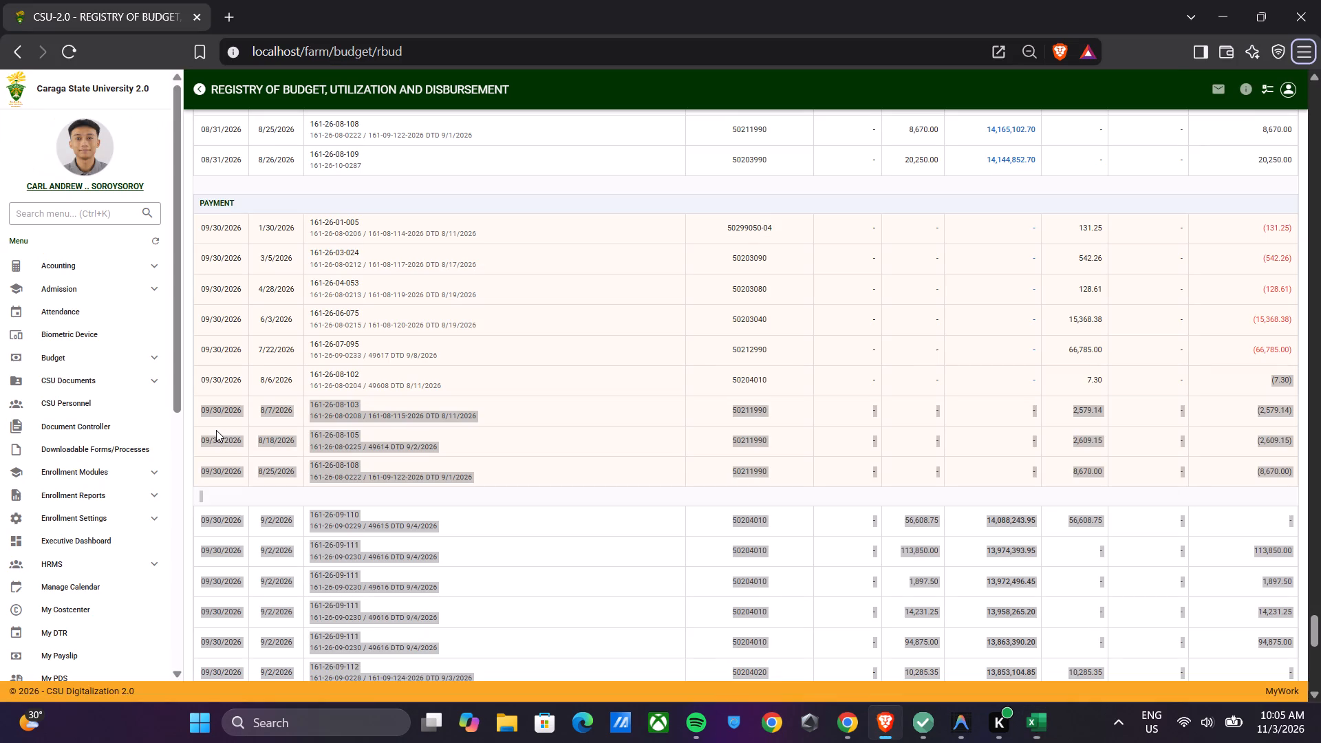
scroll(967, 251, "up", 4)
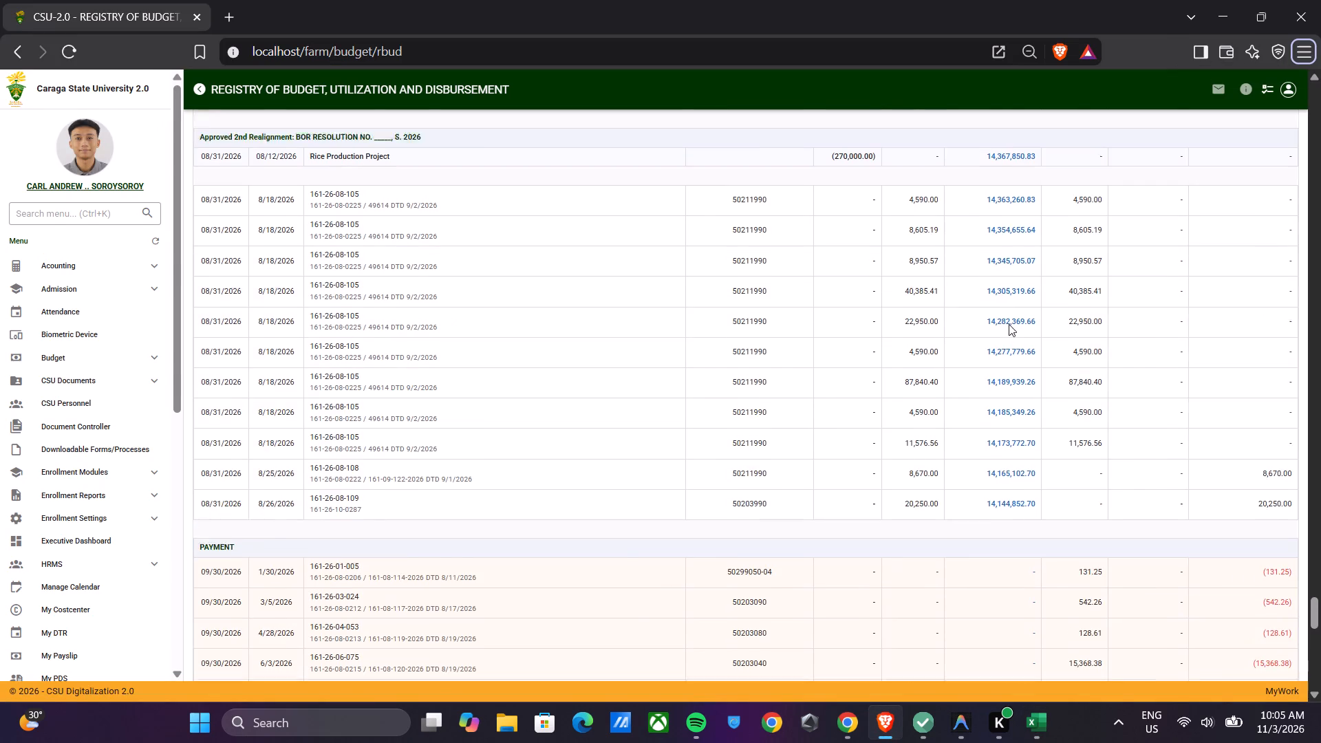
key("alt+Tab")
left_click(934, 323)
left_click(934, 316)
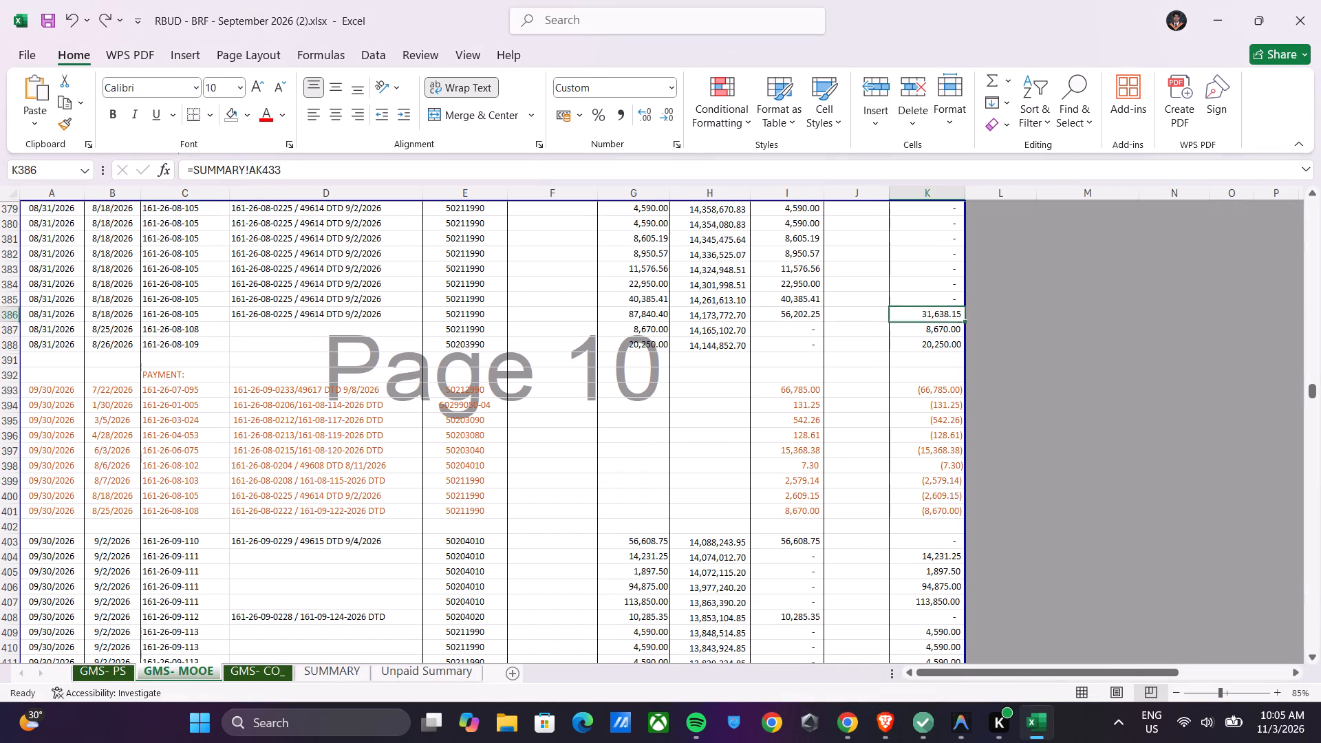
left_click(928, 330)
left_click(928, 338)
left_click(931, 322)
key("alt+Tab")
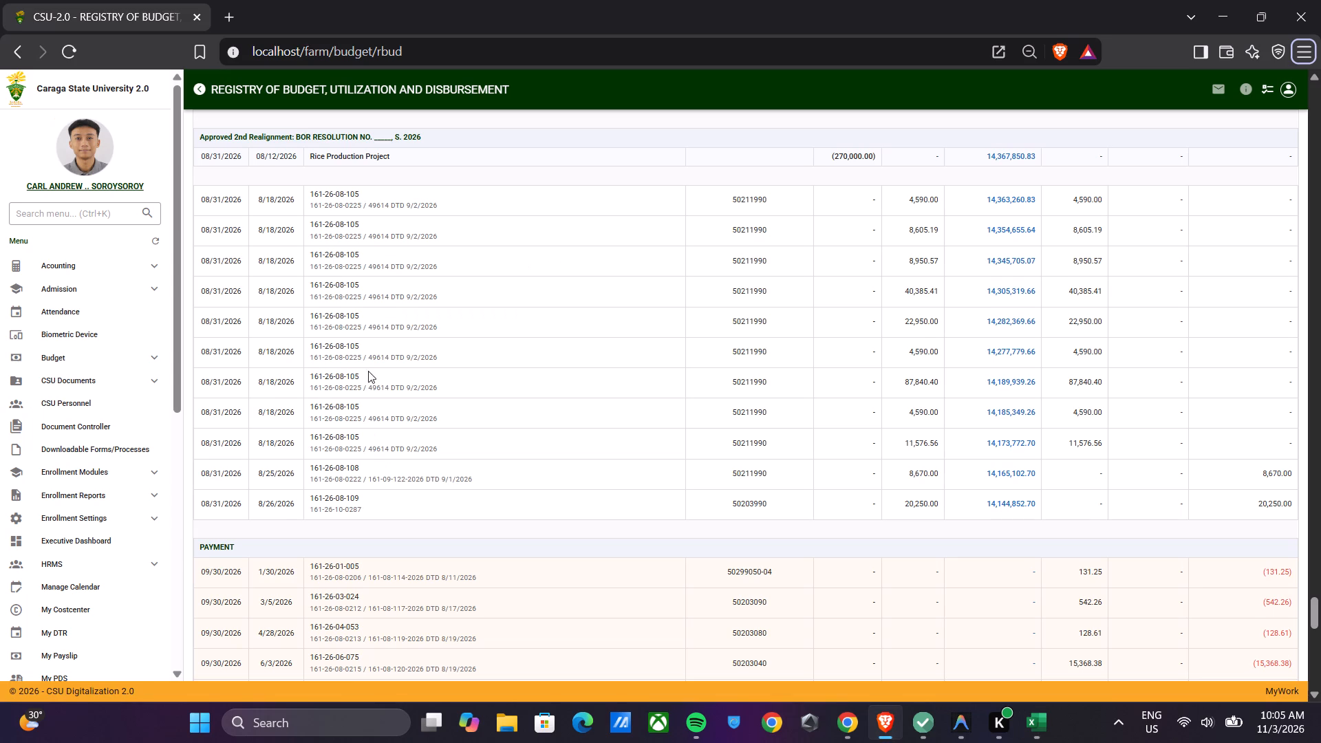
key("alt+Tab")
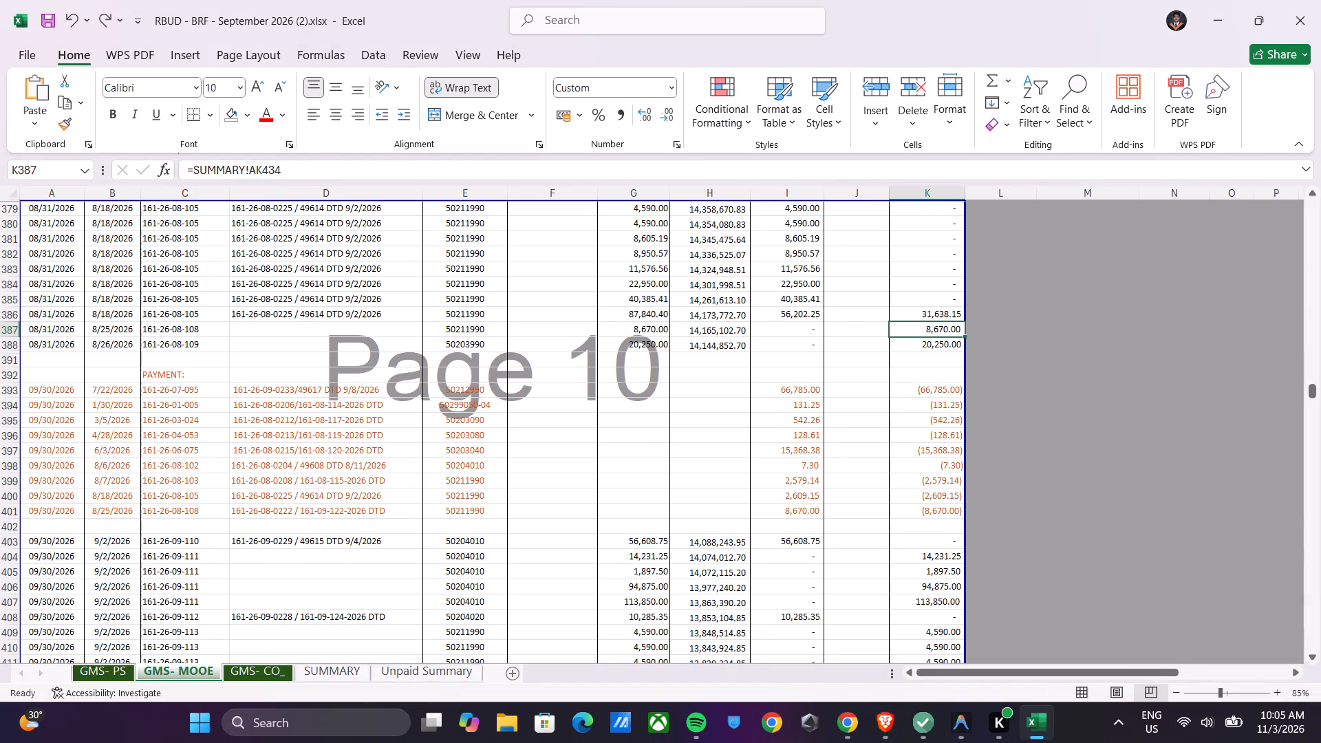
key("alt+Tab")
left_click_drag(1244, 471, 1291, 477)
left_click_drag(1243, 506, 1292, 509)
key("alt+Tab")
left_click(930, 315)
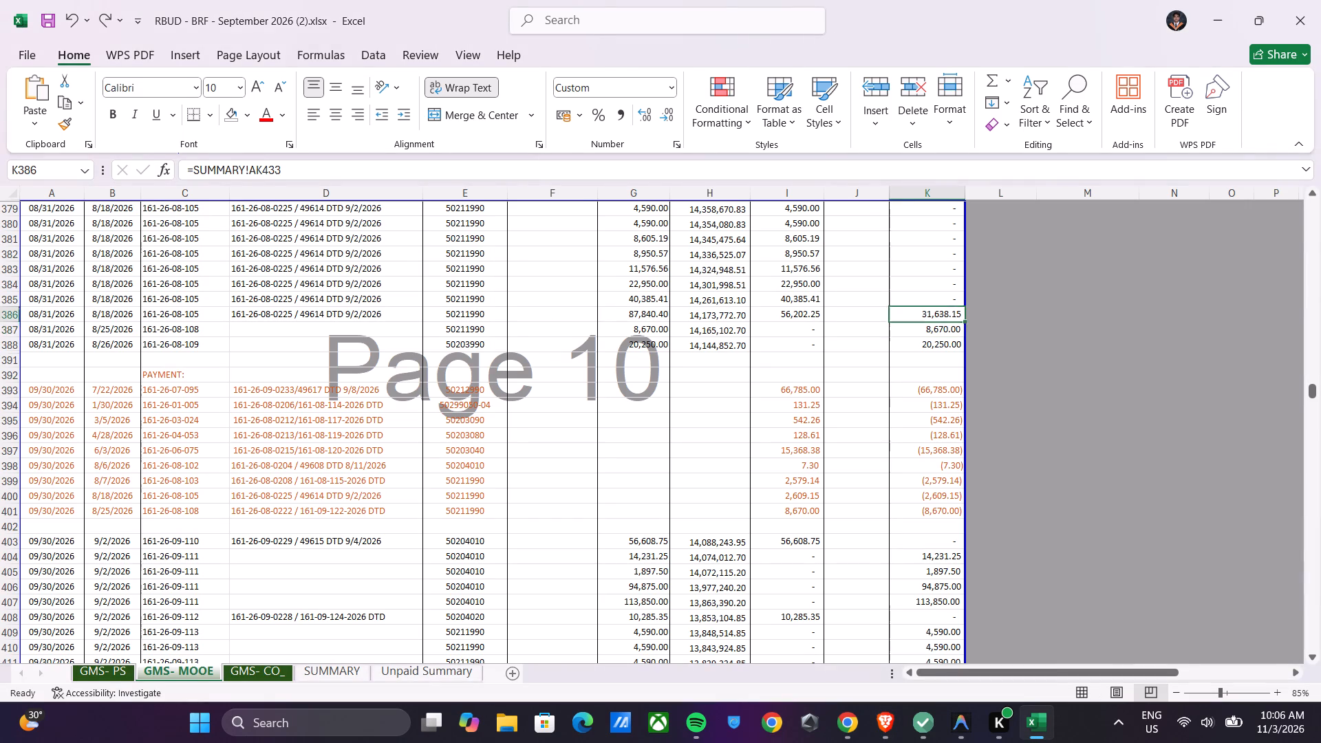
left_click(931, 332)
left_click(932, 343)
key("alt+Tab")
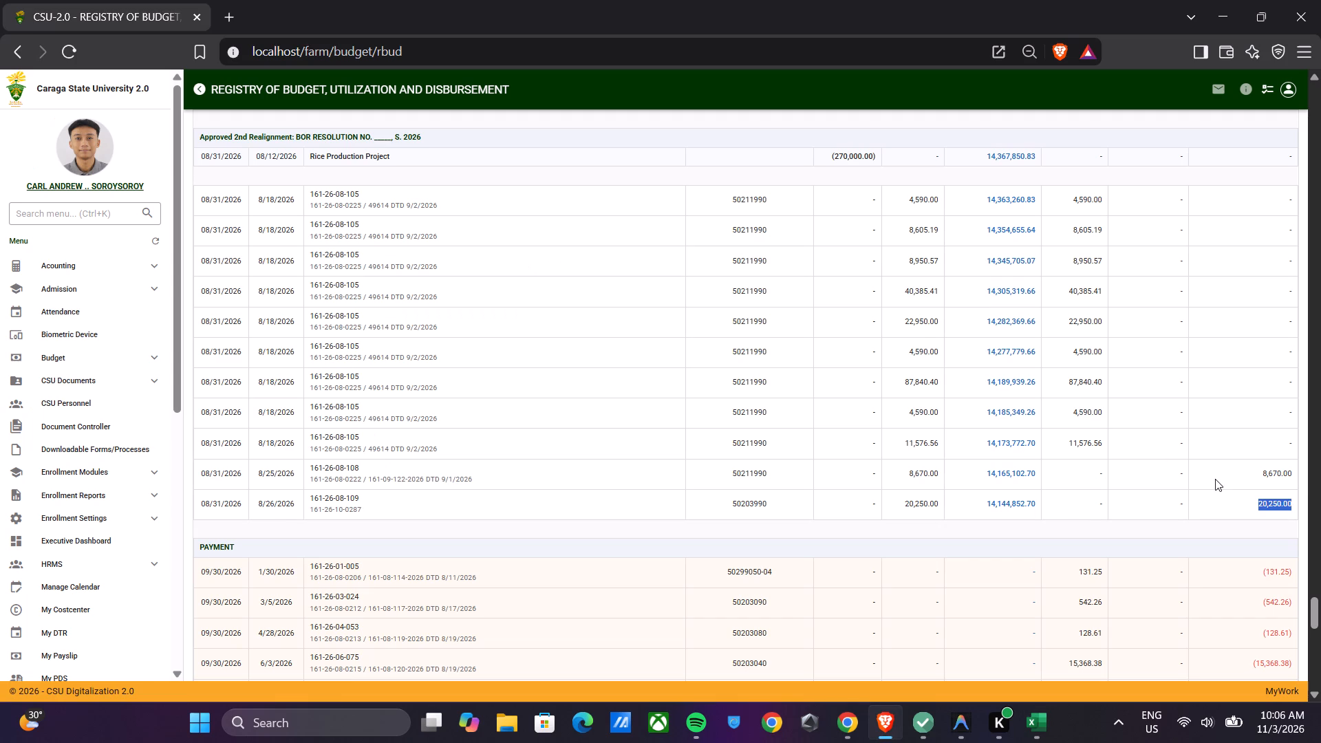
scroll(1229, 473, "up", 2)
scroll(1229, 473, "down", 2)
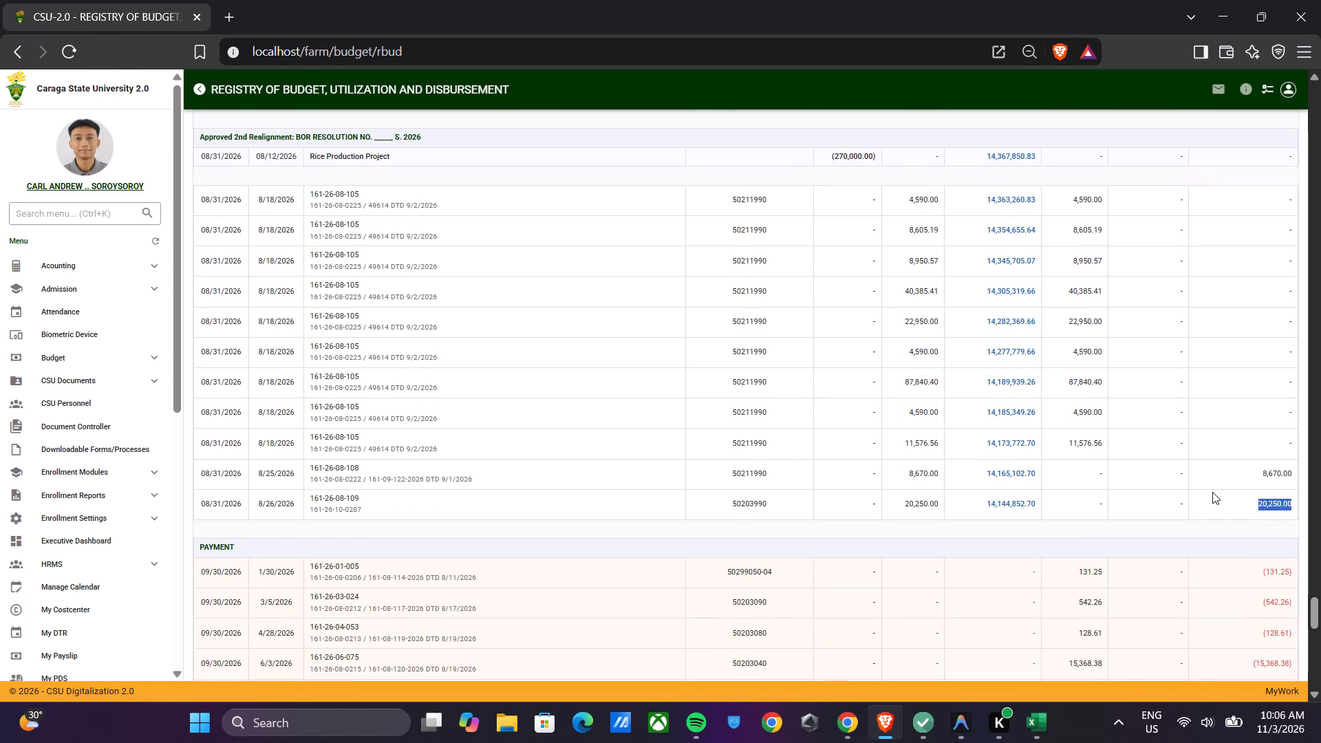
key("alt+Tab")
left_click(928, 326)
left_click(930, 314)
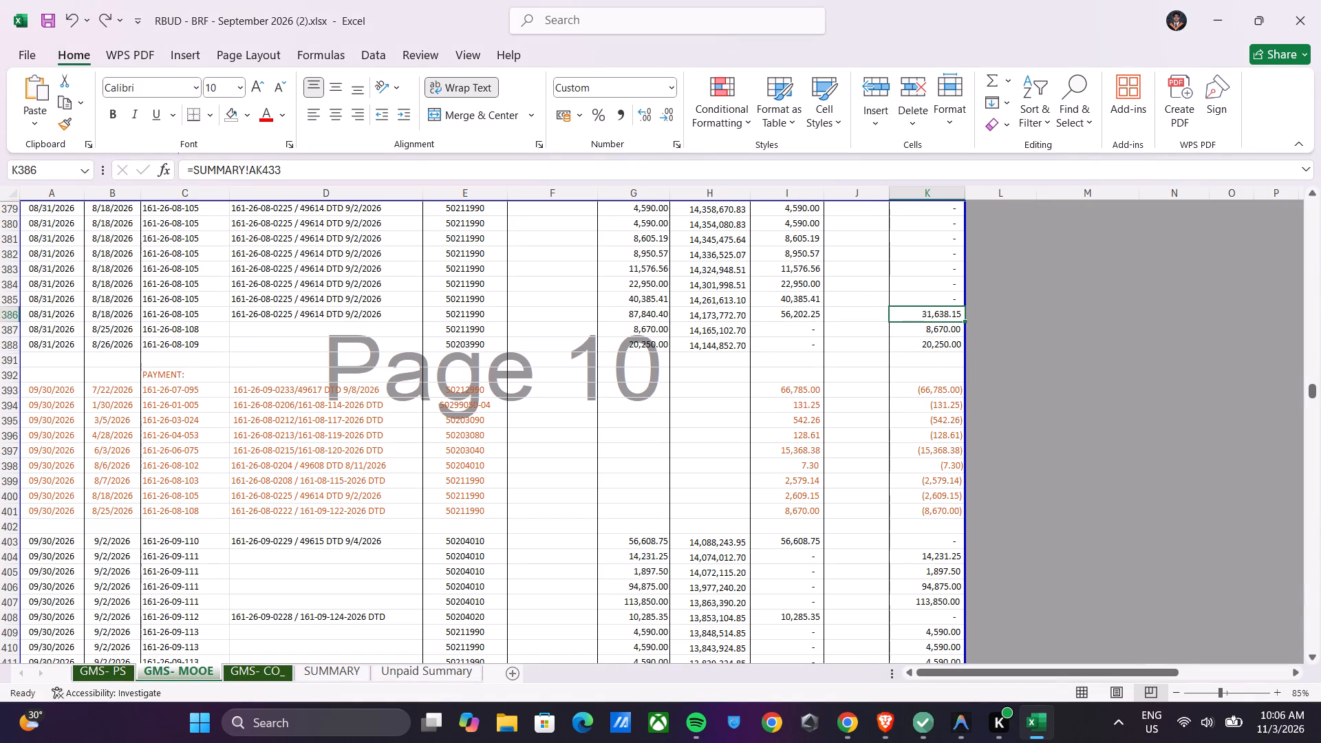
left_click(13, 316)
key("alt+Tab")
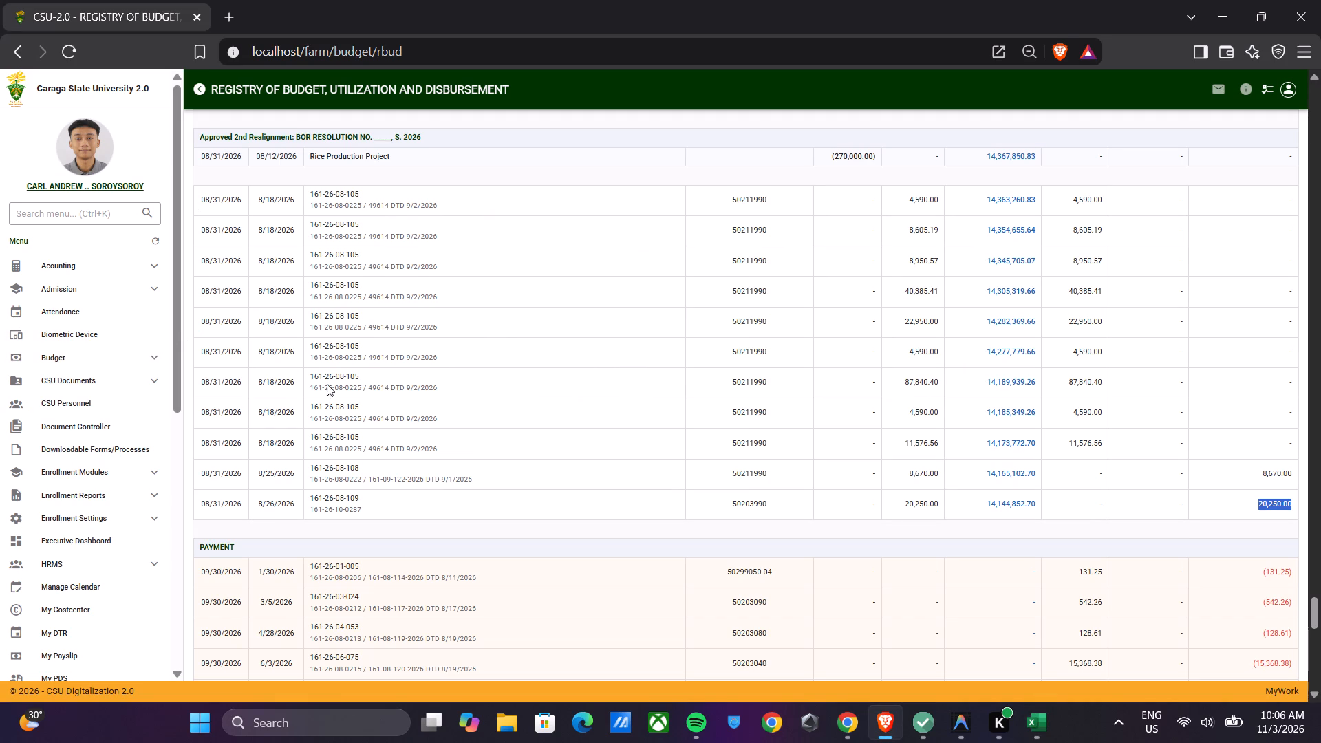
left_click_drag(1254, 444, 1233, 289)
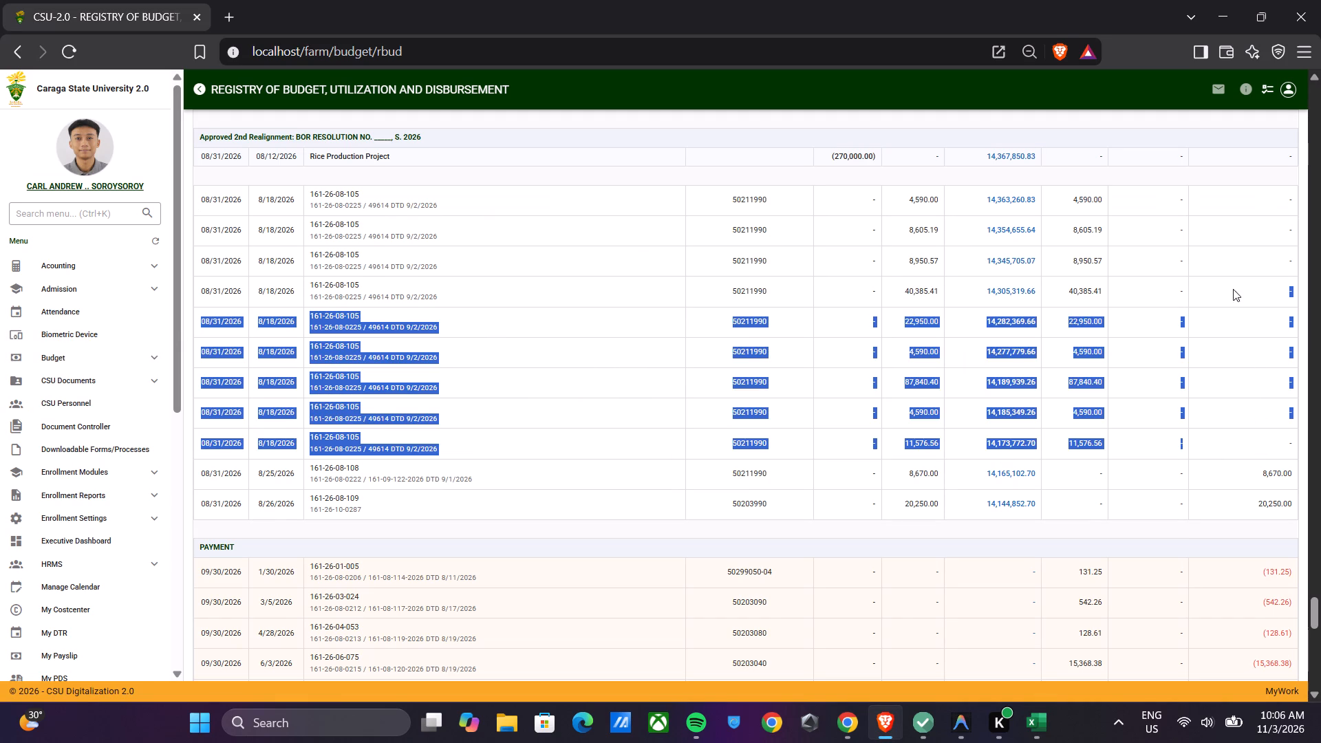
left_click_drag(1233, 289, 1214, 177)
key("alt+Tab")
scroll(212, 365, "up", 6)
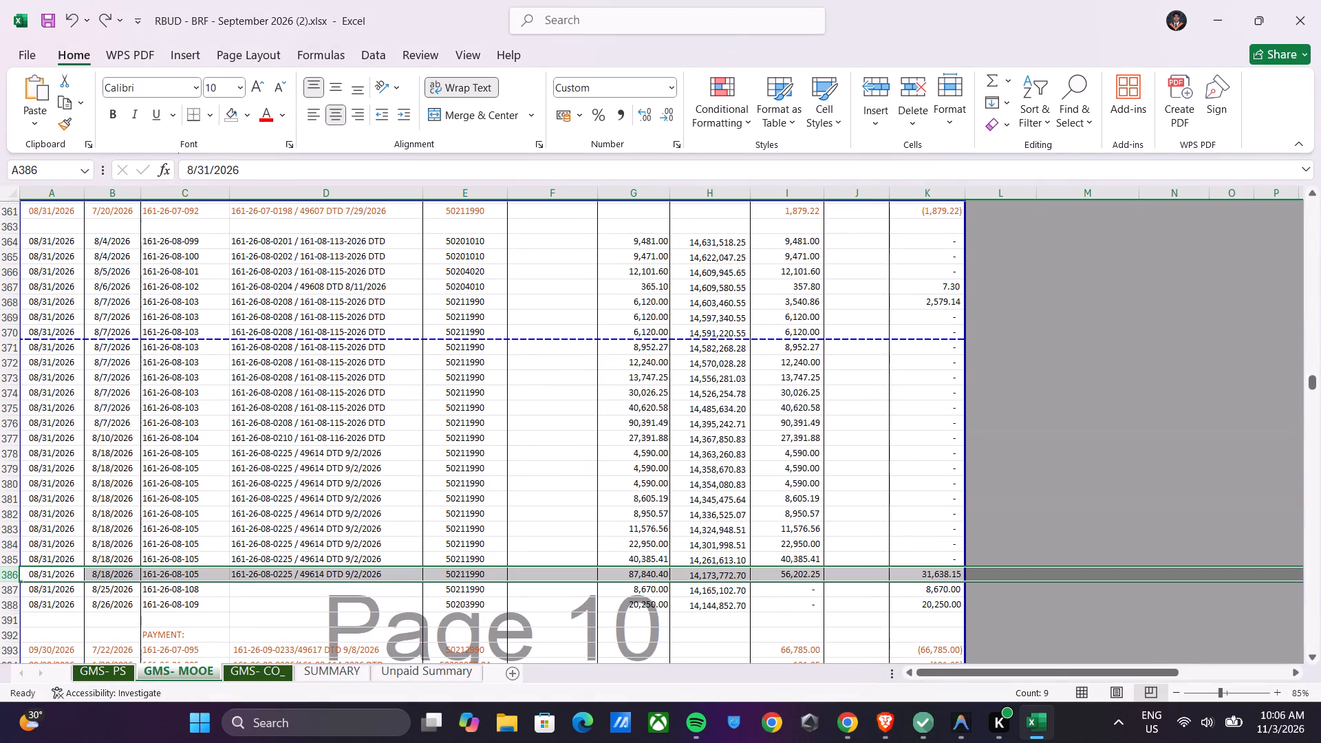
key("alt+Tab")
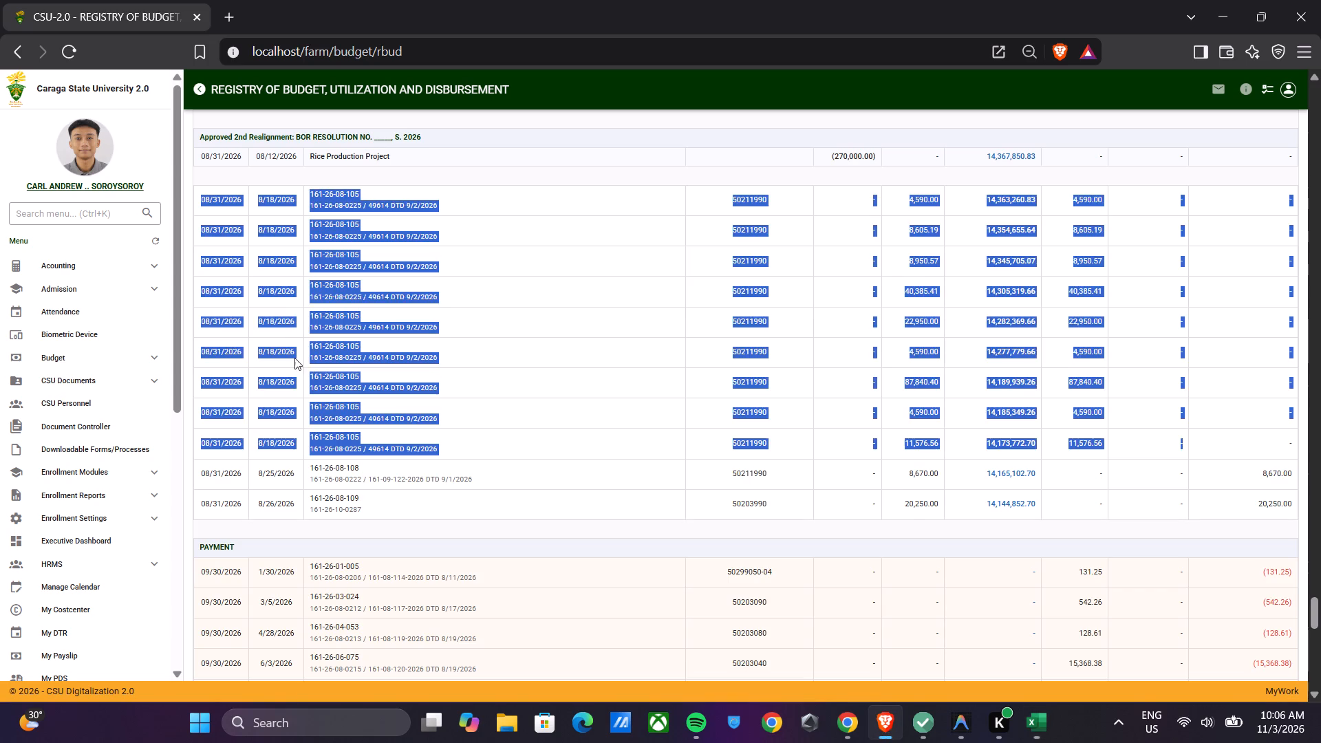
scroll(340, 375, "up", 5)
scroll(436, 408, "down", 3)
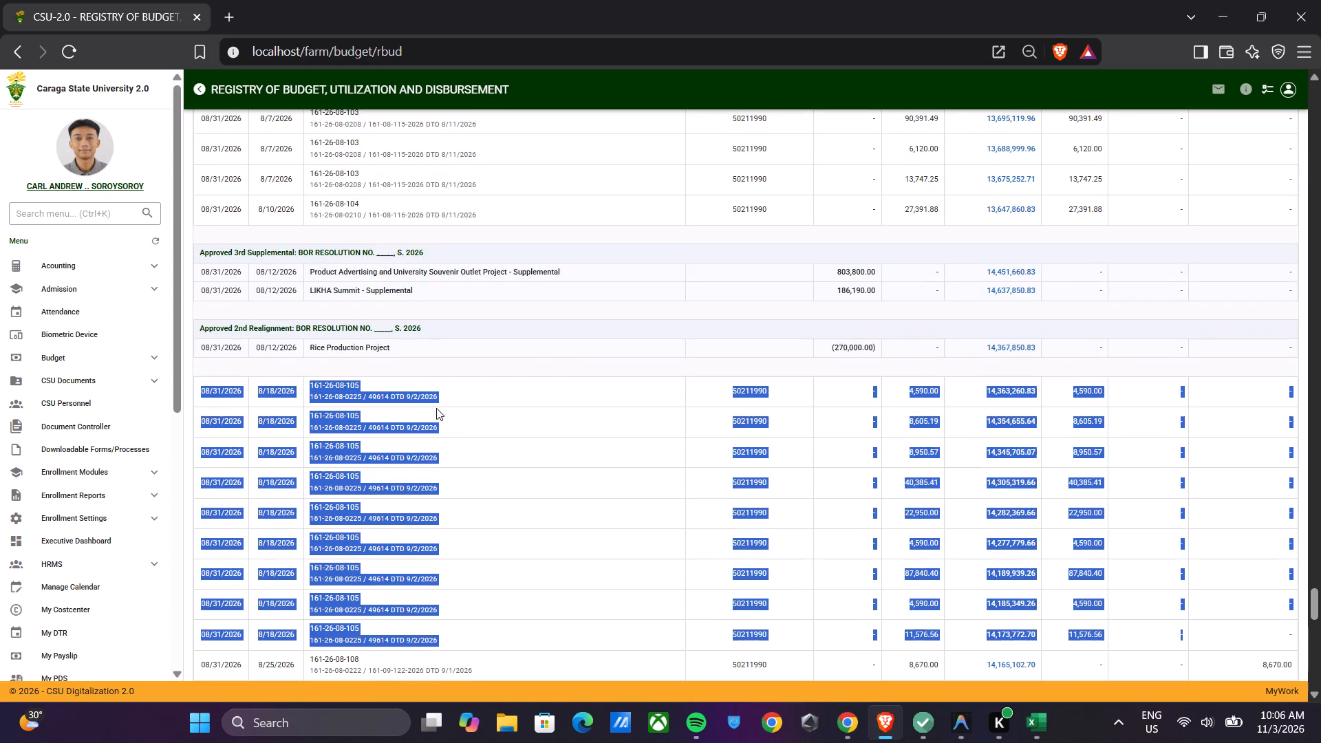
scroll(436, 408, "down", 1)
key("alt+Tab")
key("alt+Tab")
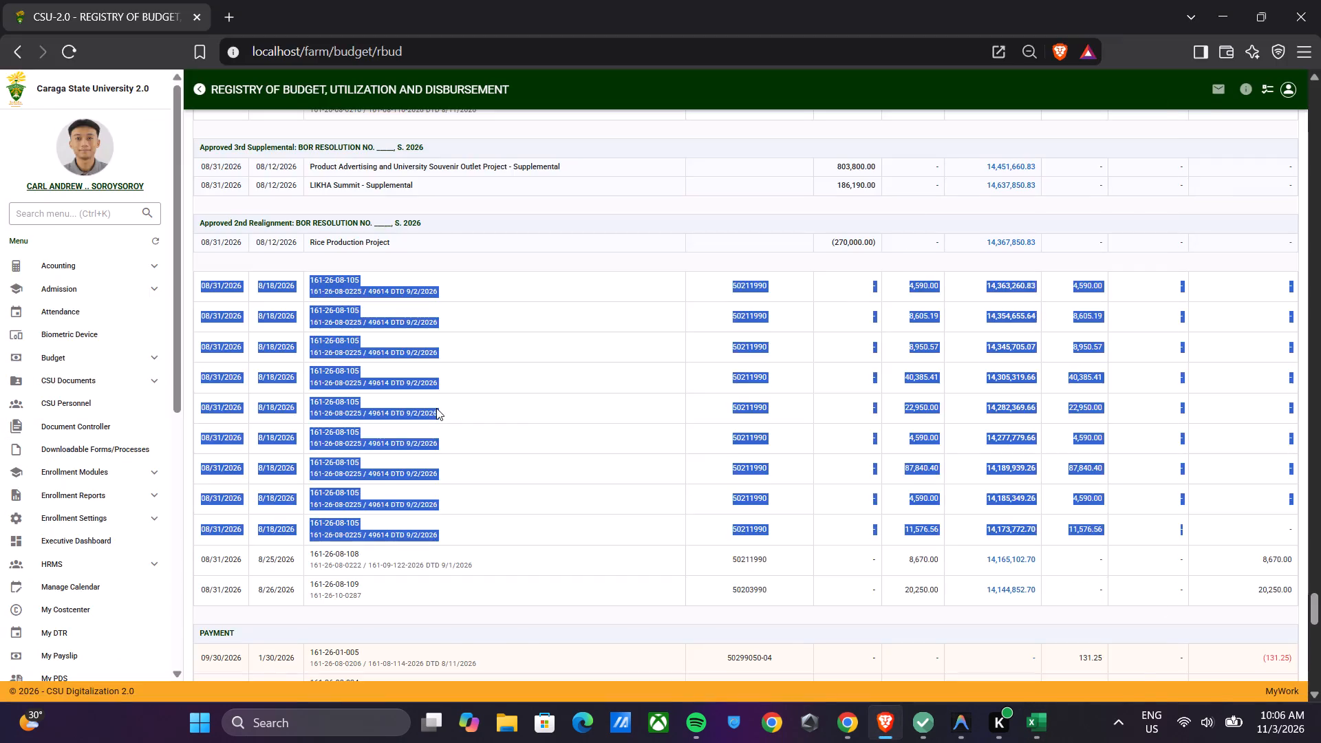
key("alt+Tab")
scroll(436, 408, "up", 6)
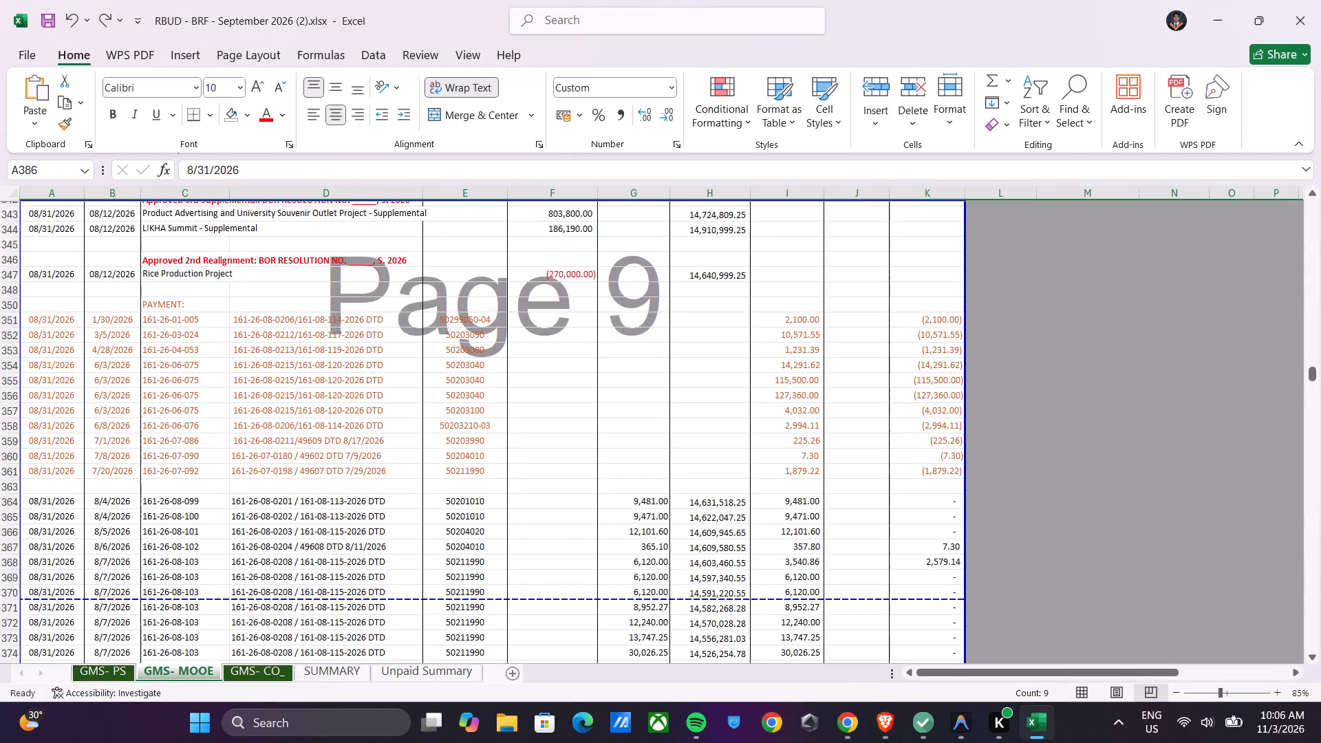
key("alt+Tab")
scroll(436, 408, "up", 1)
key("alt+Tab")
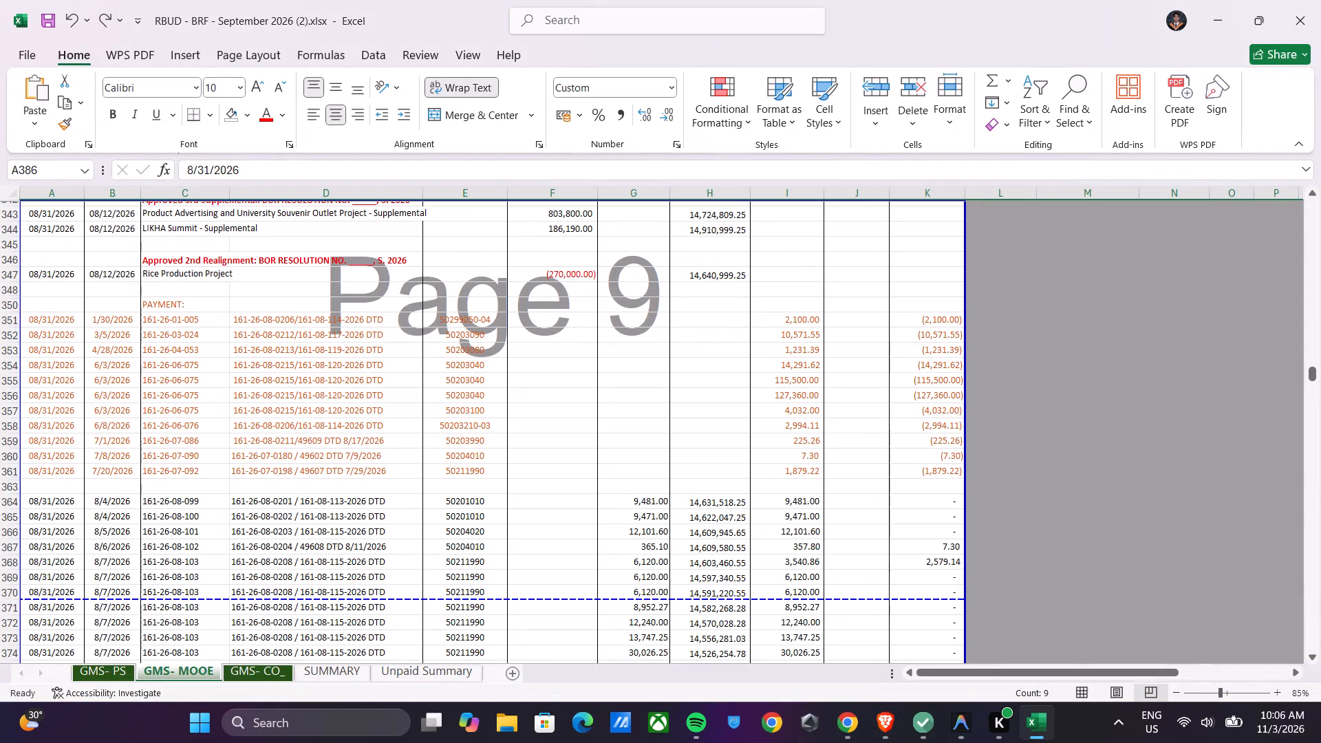
key("alt+Tab")
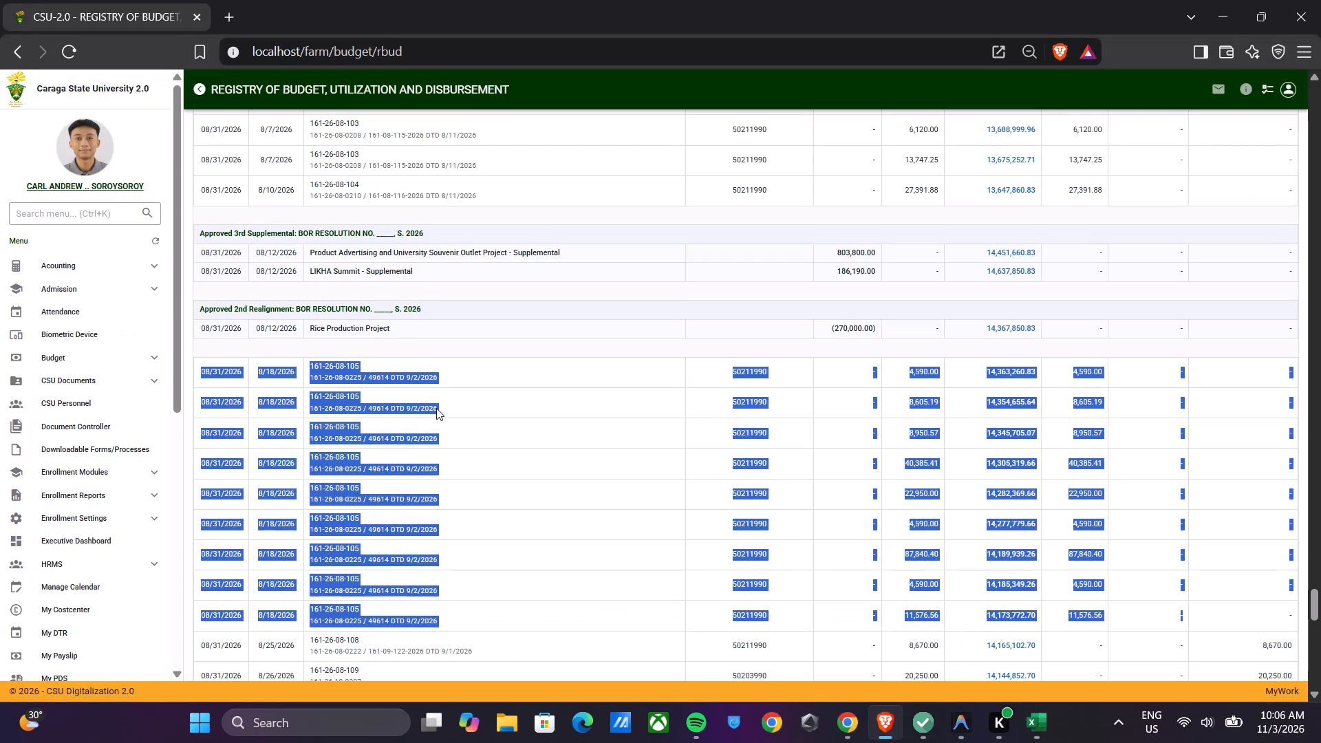
scroll(436, 408, "down", 4)
scroll(436, 408, "up", 1)
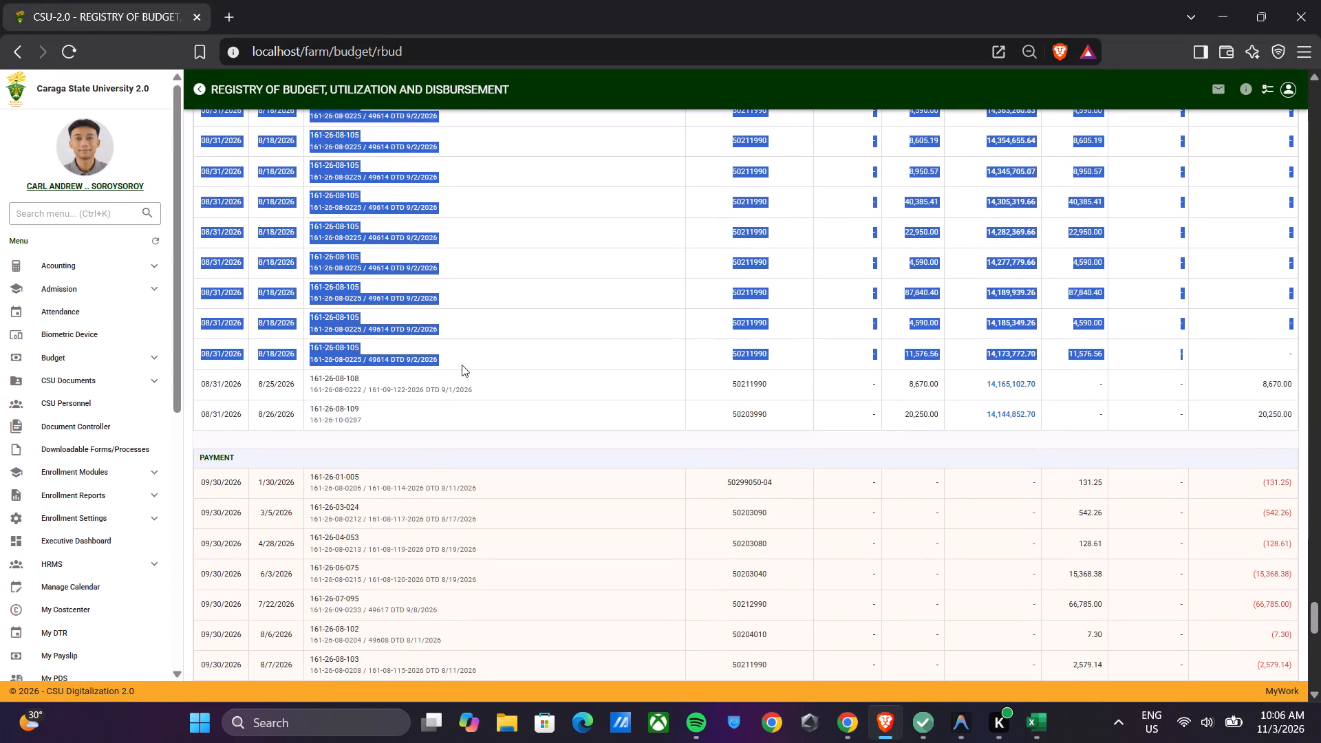
left_click(462, 365)
key("alt+Tab")
scroll(361, 394, "down", 3)
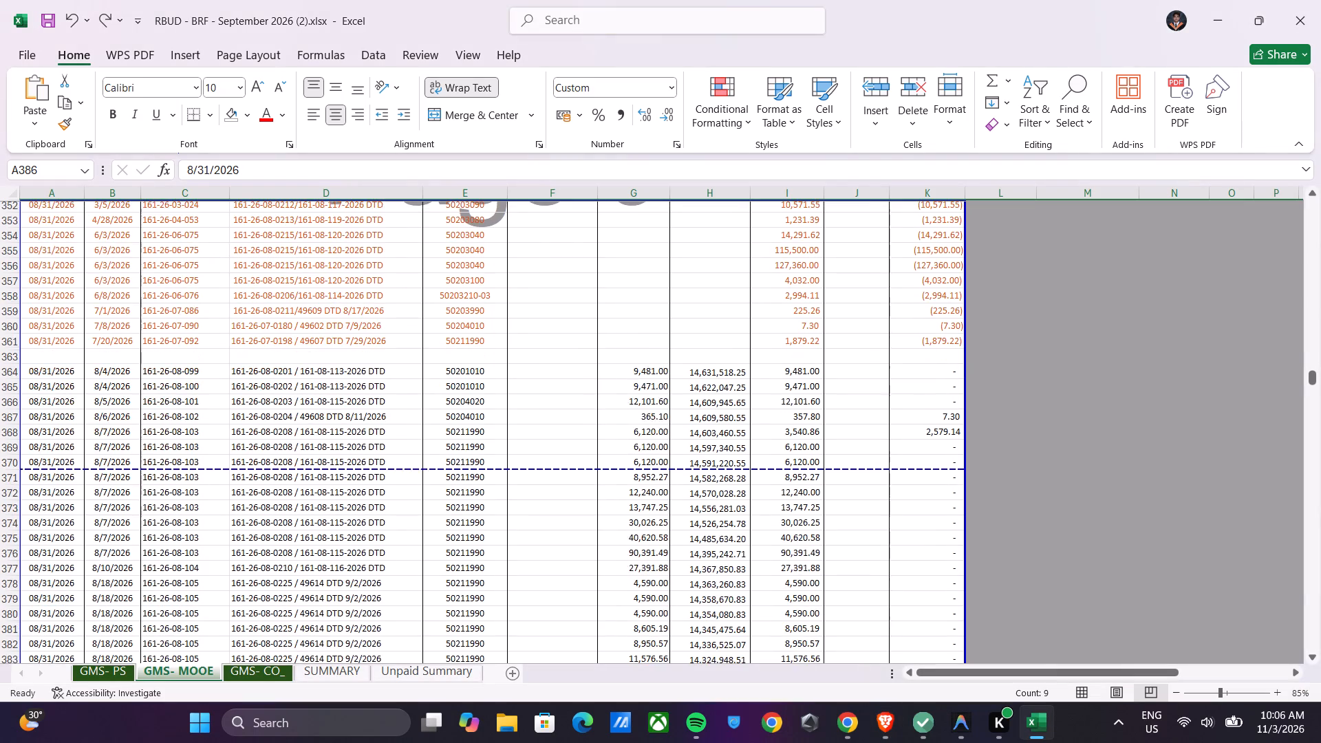
scroll(361, 394, "up", 2)
scroll(361, 394, "down", 7)
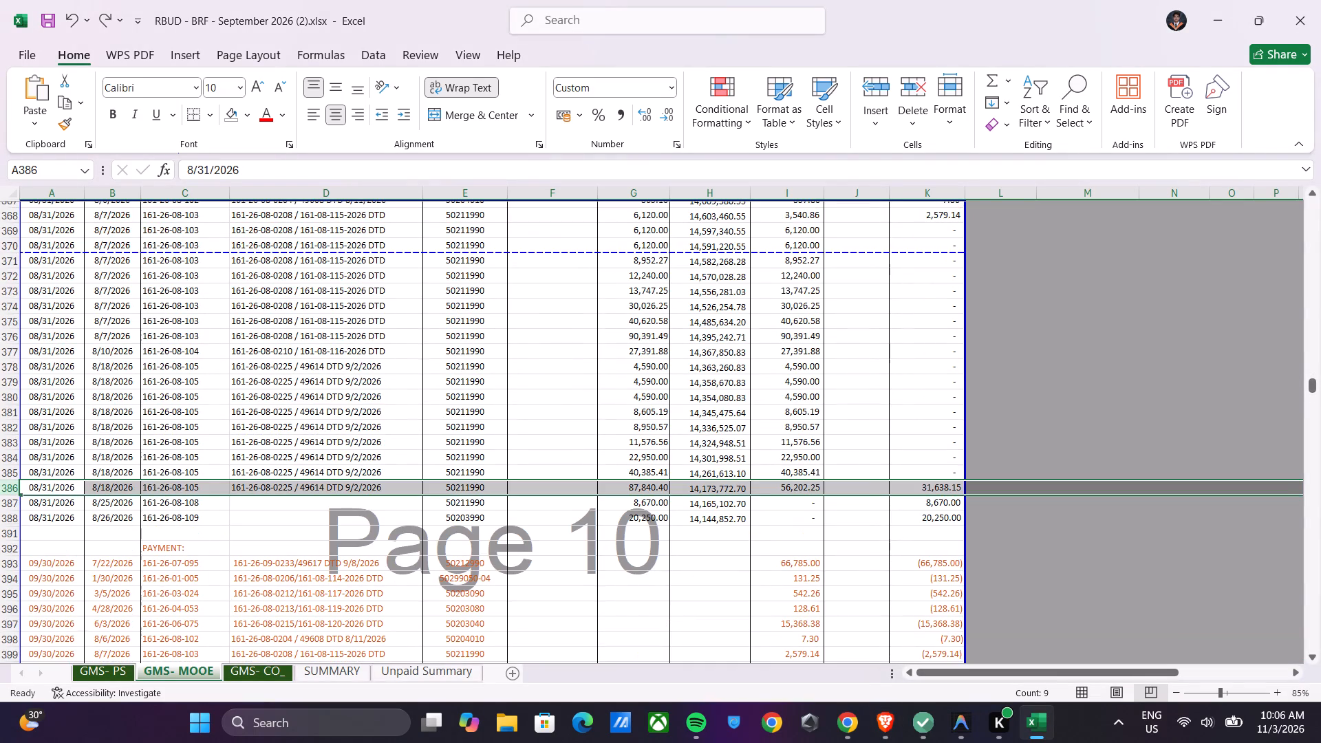
left_click(927, 486)
left_click(923, 491)
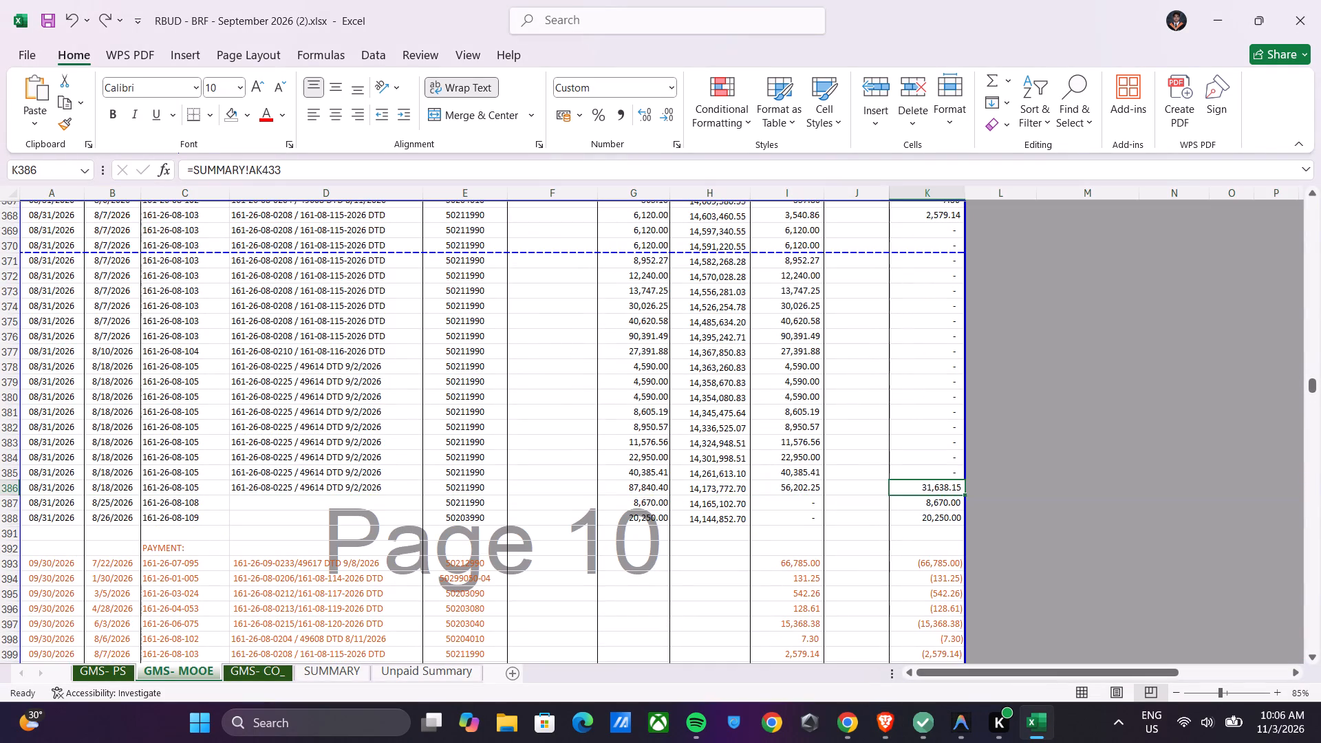
key("alt+Tab")
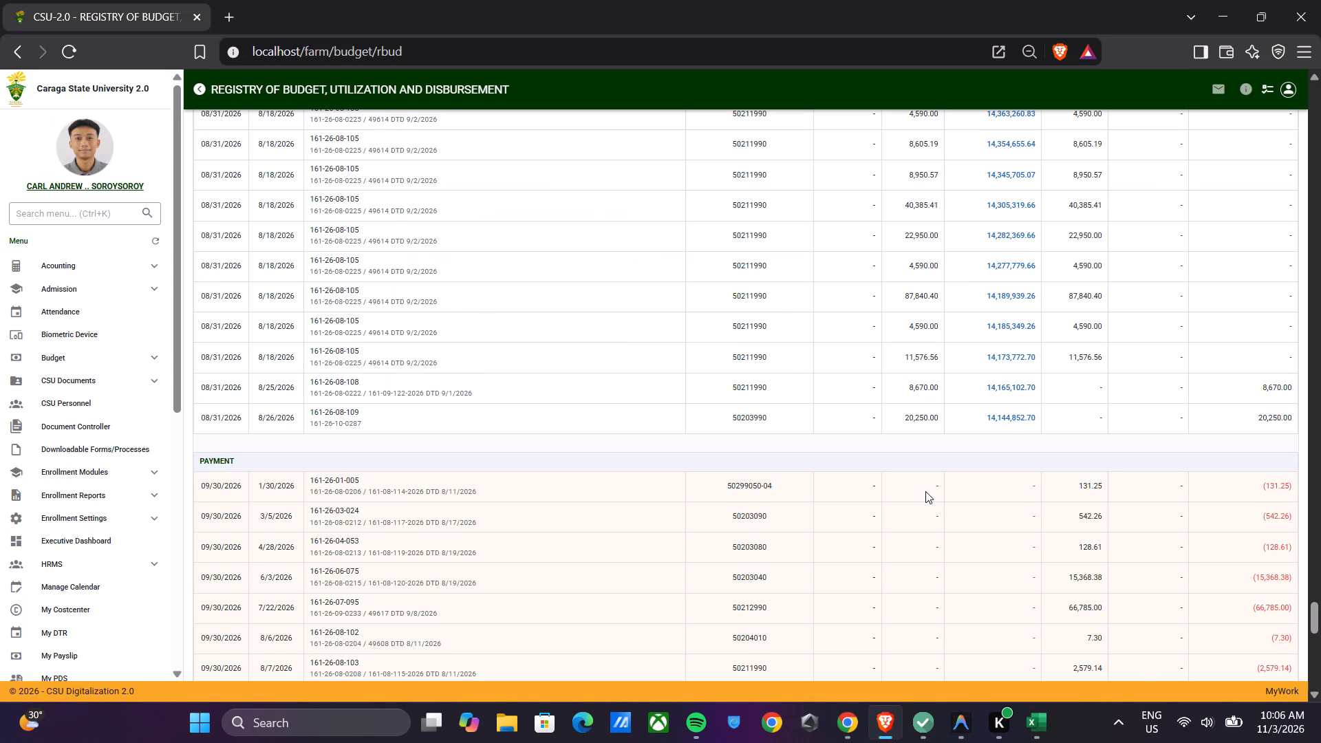
key("alt+Tab")
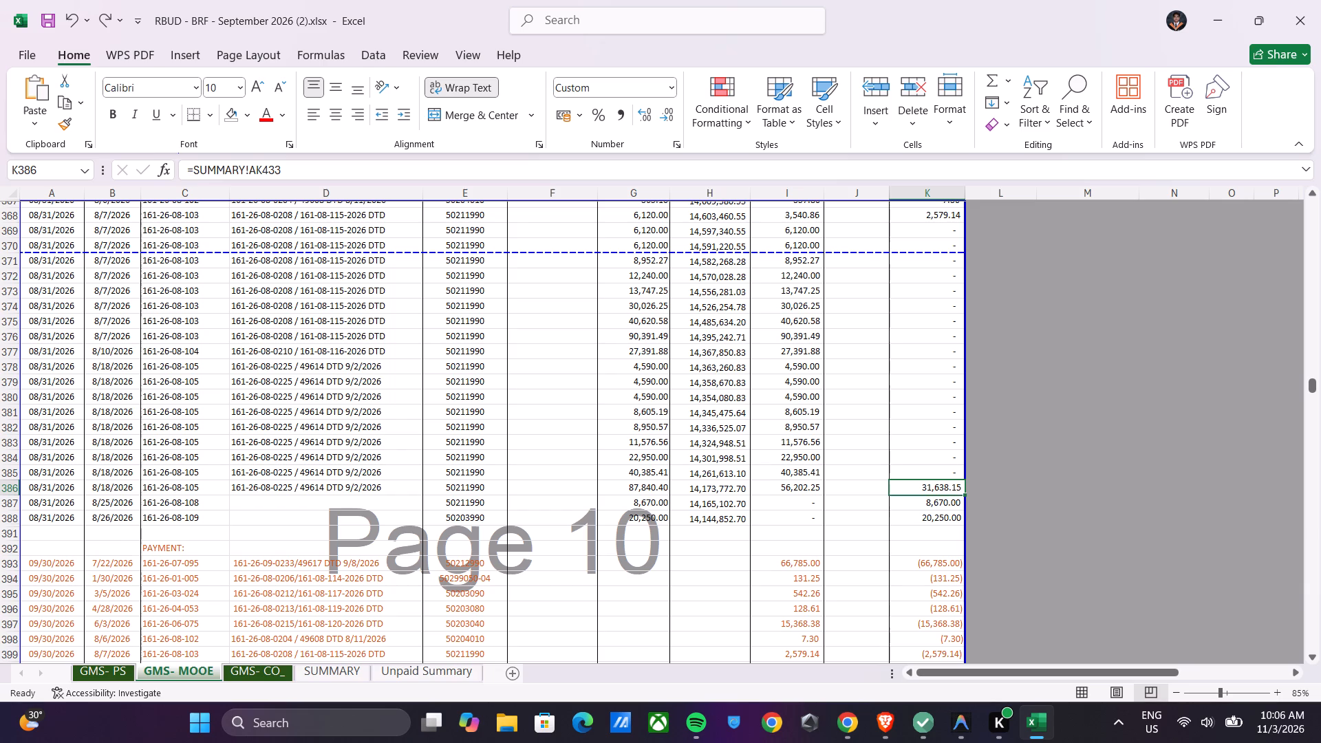
left_click_drag(183, 369, 815, 363)
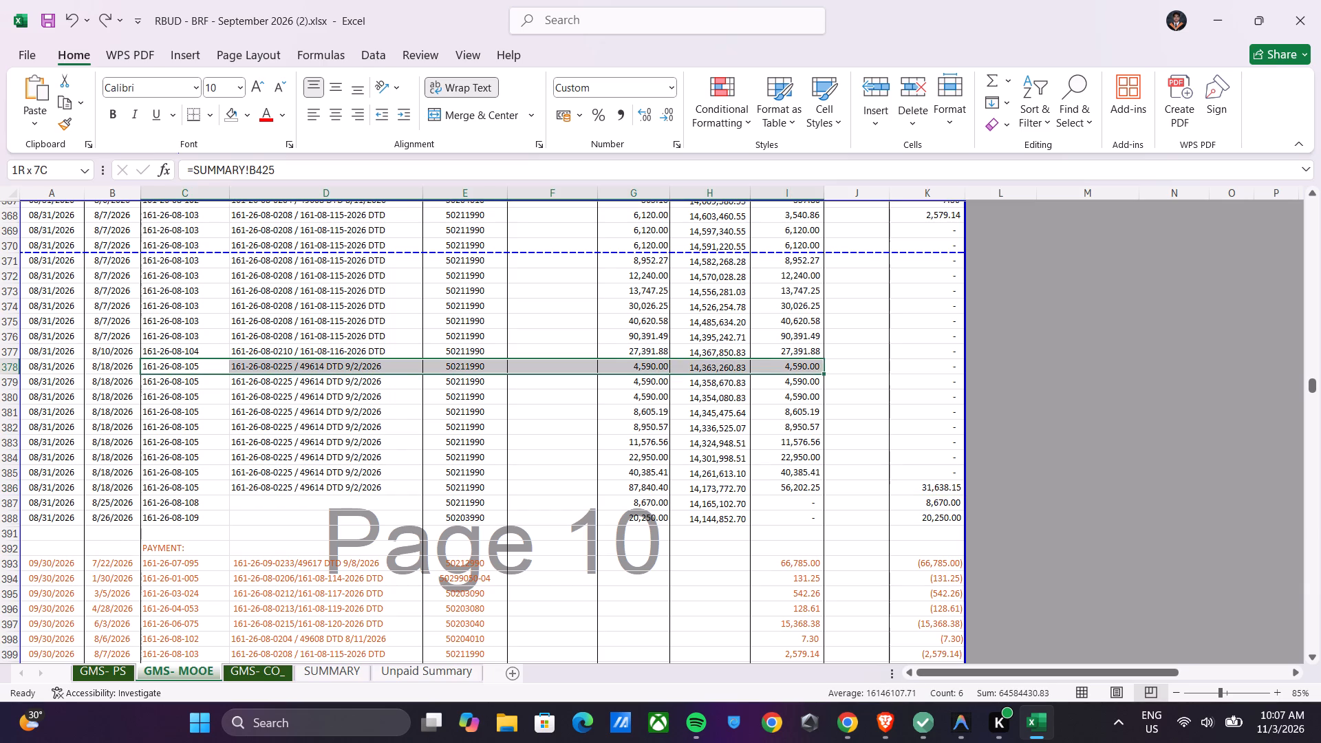
left_click_drag(815, 363, 811, 363)
key("alt+Tab")
scroll(995, 288, "up", 2)
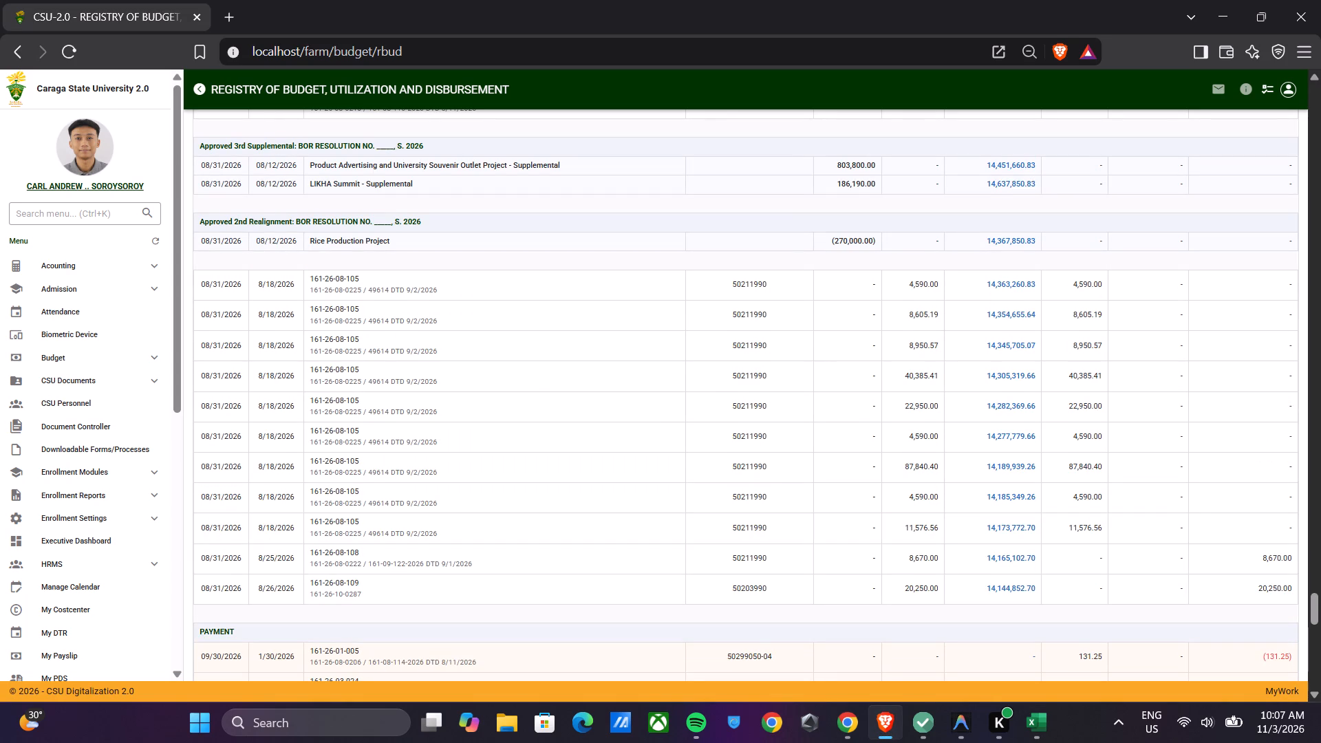
left_click_drag(1075, 286, 1097, 286)
left_click_drag(1063, 283, 1096, 285)
key("alt+Tab")
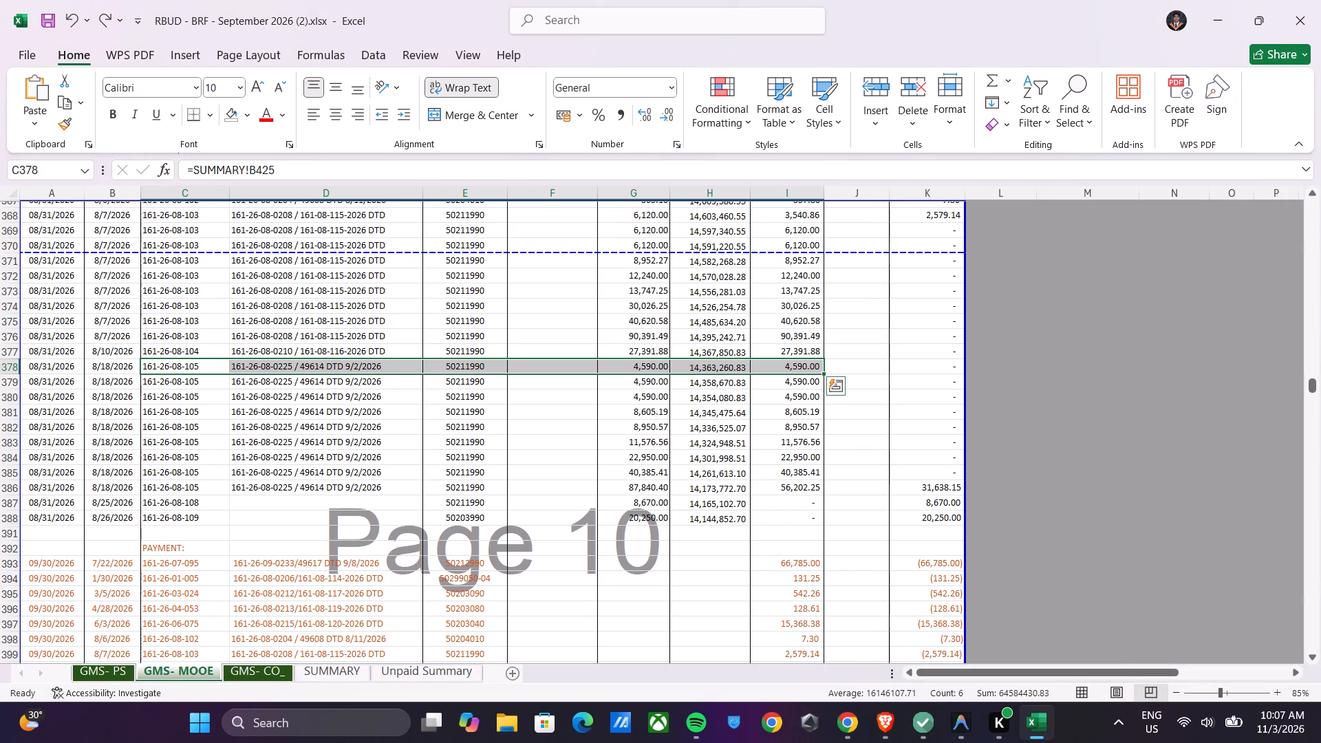
left_click(798, 384)
key("alt+Tab")
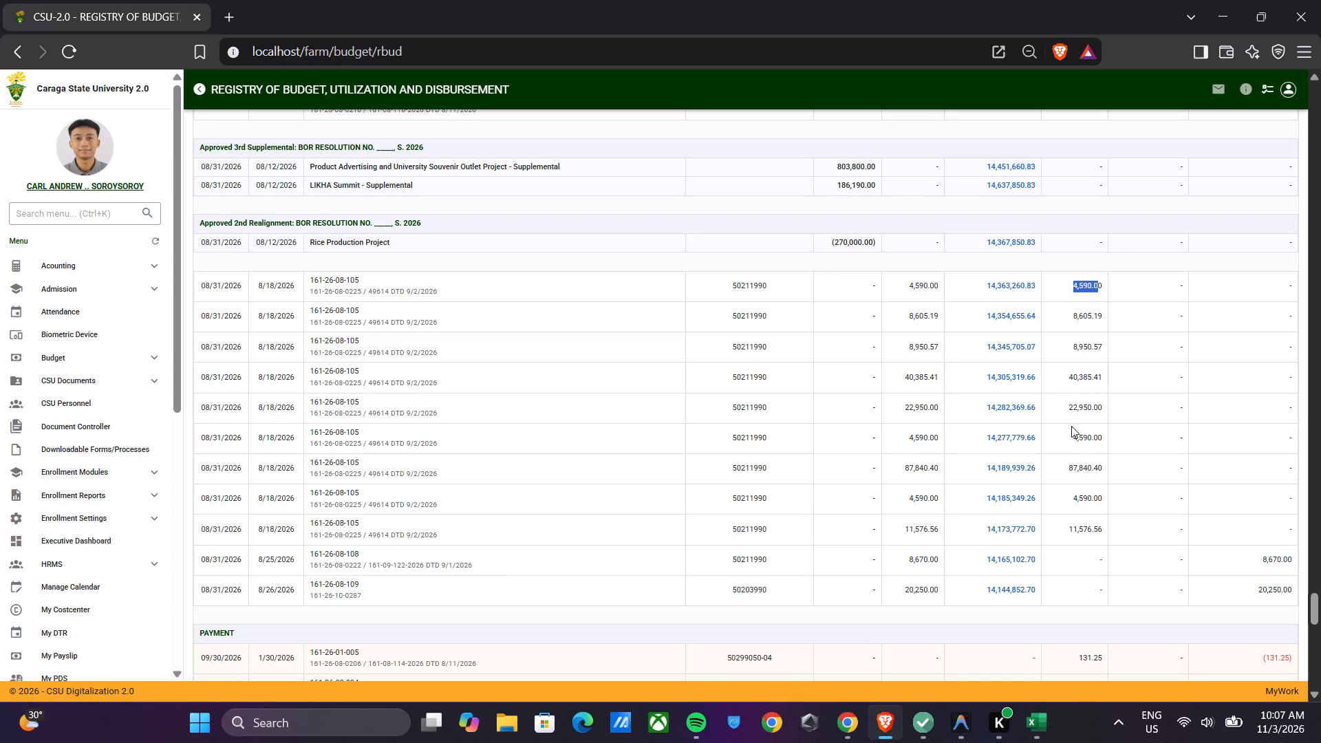
left_click_drag(1065, 434, 1103, 435)
key("alt+Tab")
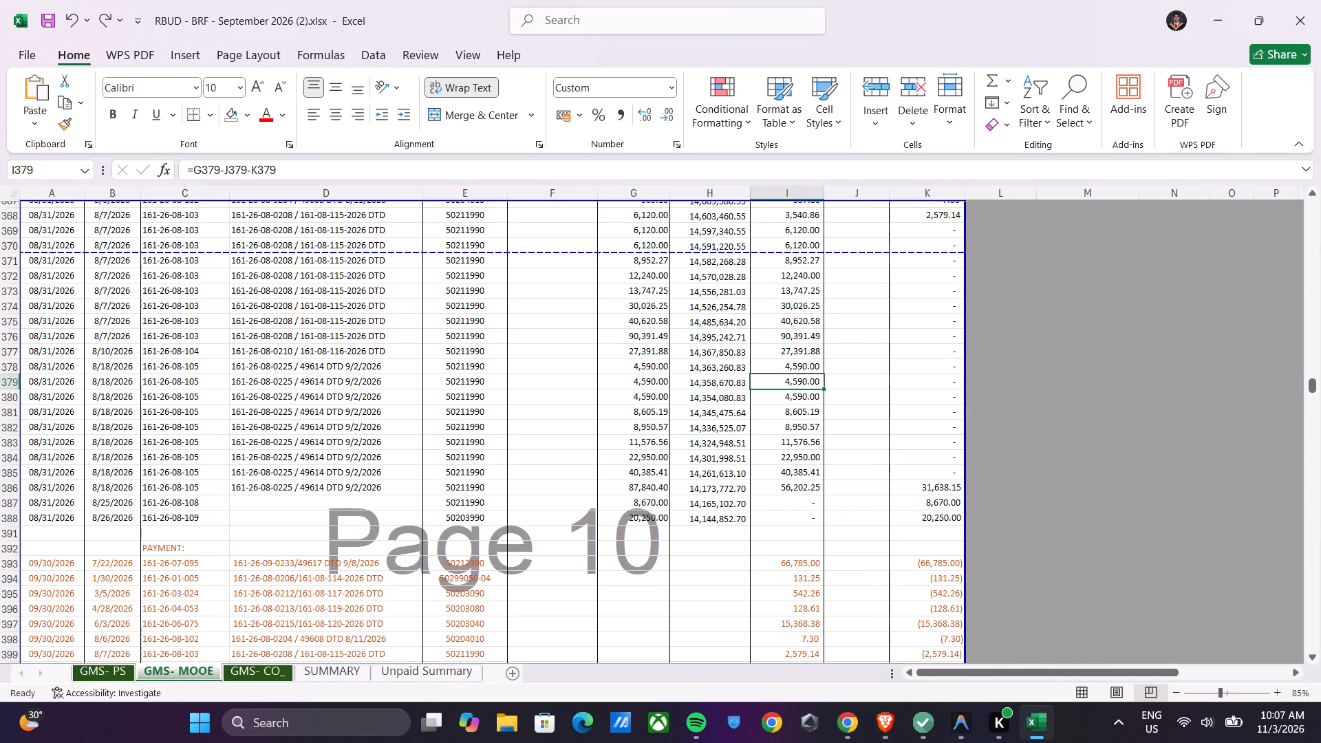
left_click(802, 398)
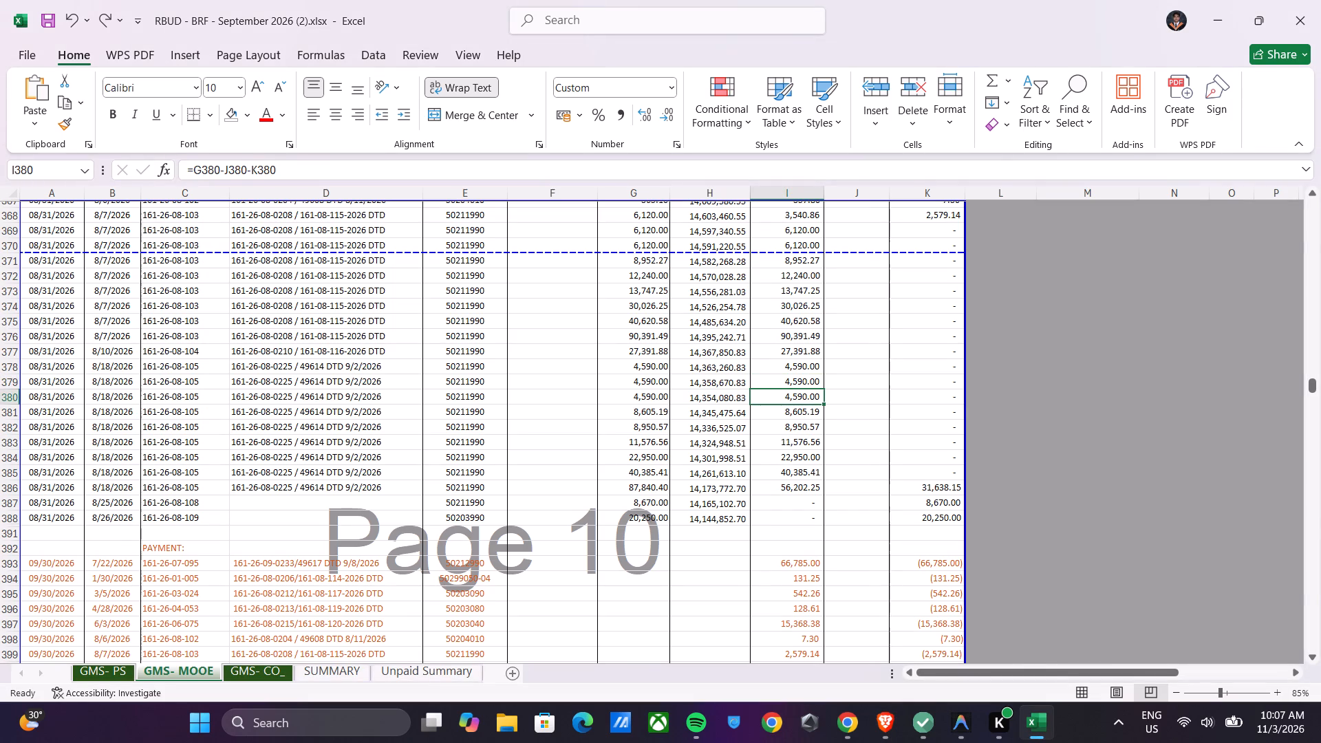
key("alt+Tab")
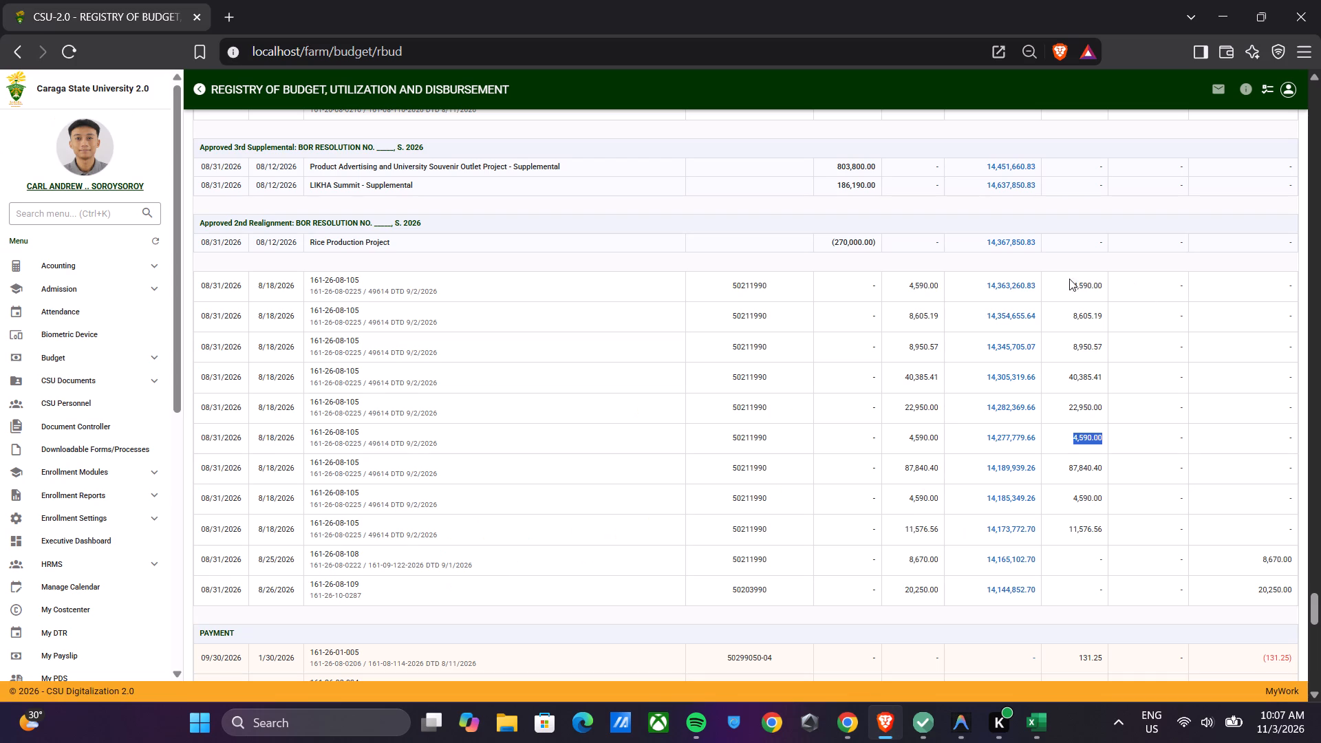
left_click_drag(1057, 281, 1090, 288)
left_click_drag(1067, 438, 1101, 438)
left_click_drag(1072, 485, 1101, 493)
key("alt+Tab")
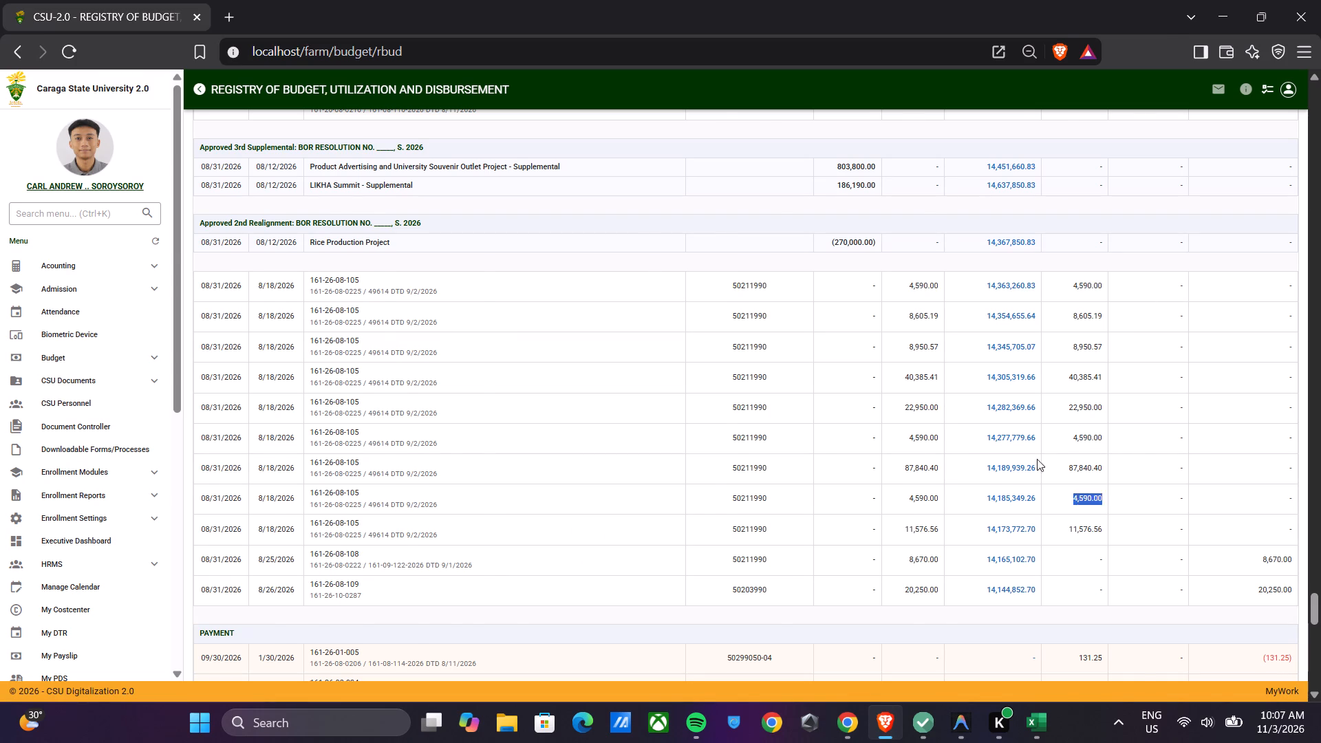
left_click(801, 415)
key("alt+Tab")
left_click_drag(1062, 311, 1099, 316)
key("alt+Tab")
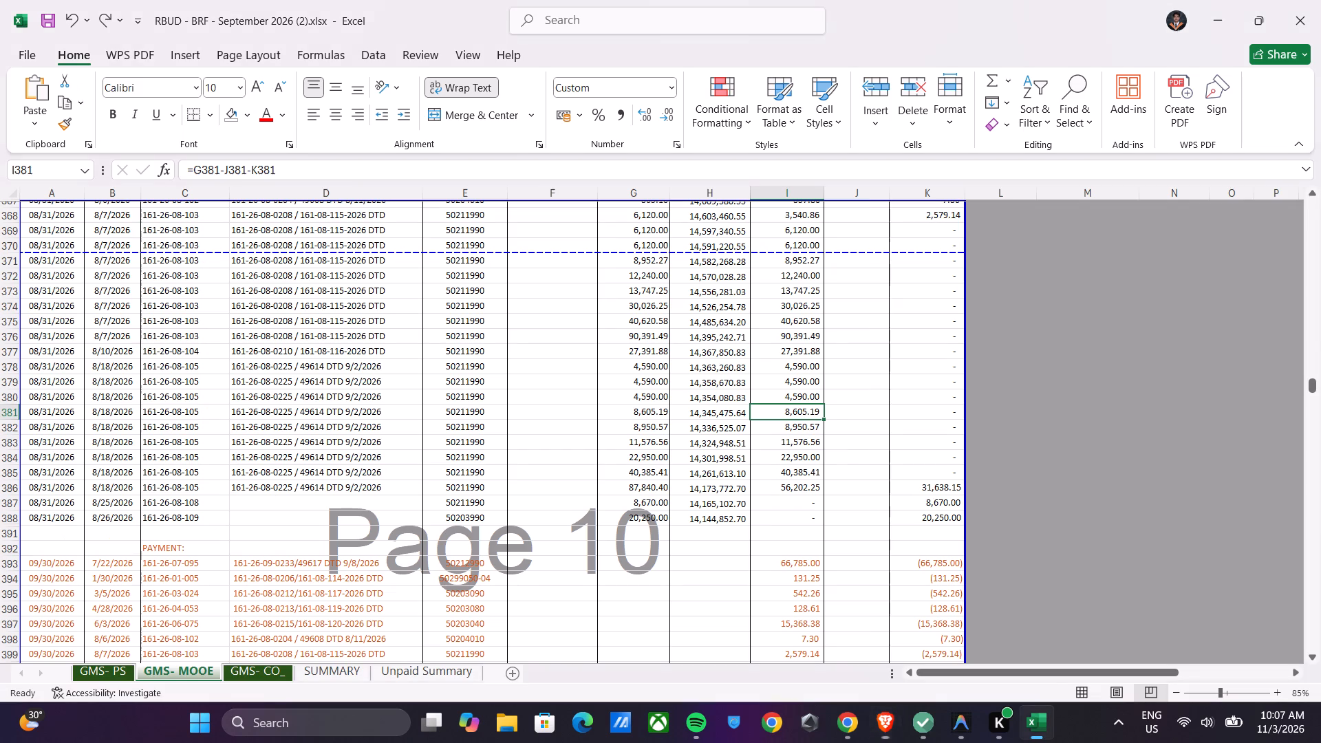
left_click(805, 431)
key("alt+Tab")
left_click_drag(1074, 349, 1075, 349)
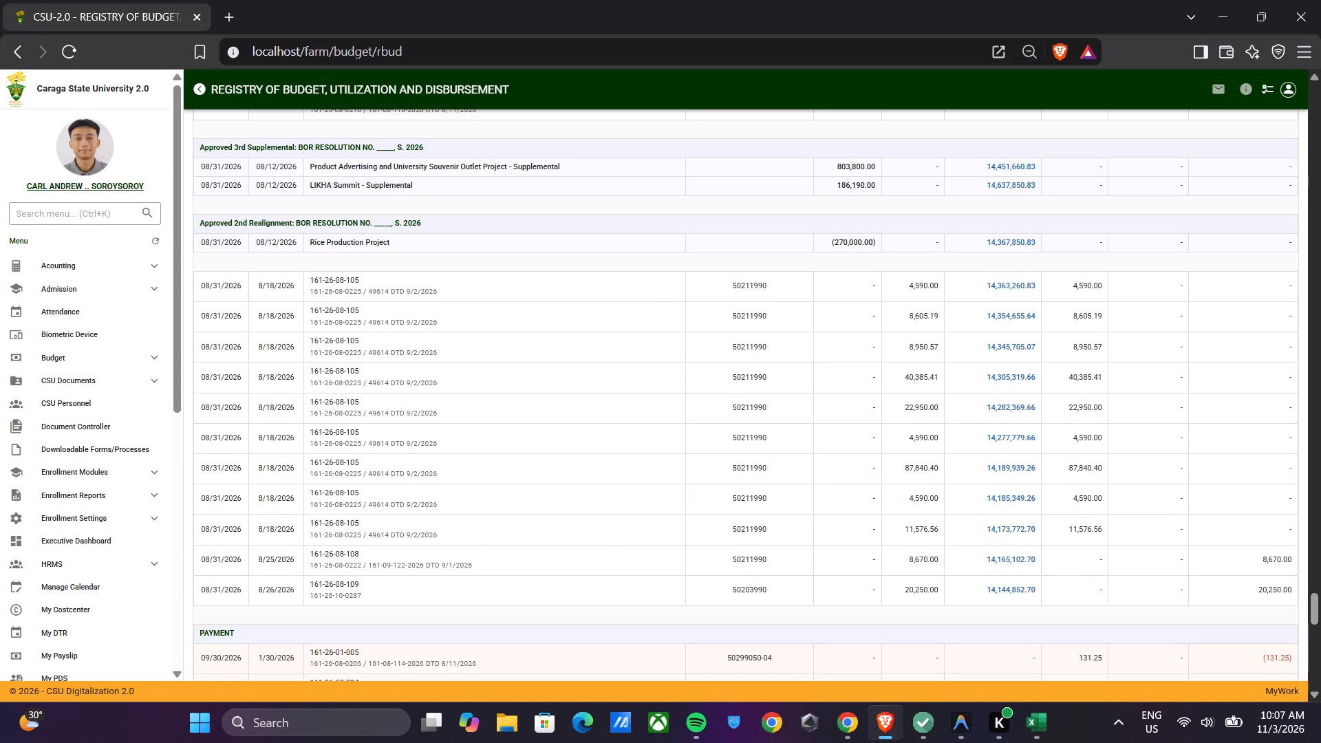
left_click_drag(1075, 349, 1104, 348)
key("alt+Tab")
left_click(793, 446)
key("alt+Tab")
key("alt+Tab")
key("alt+Tab")
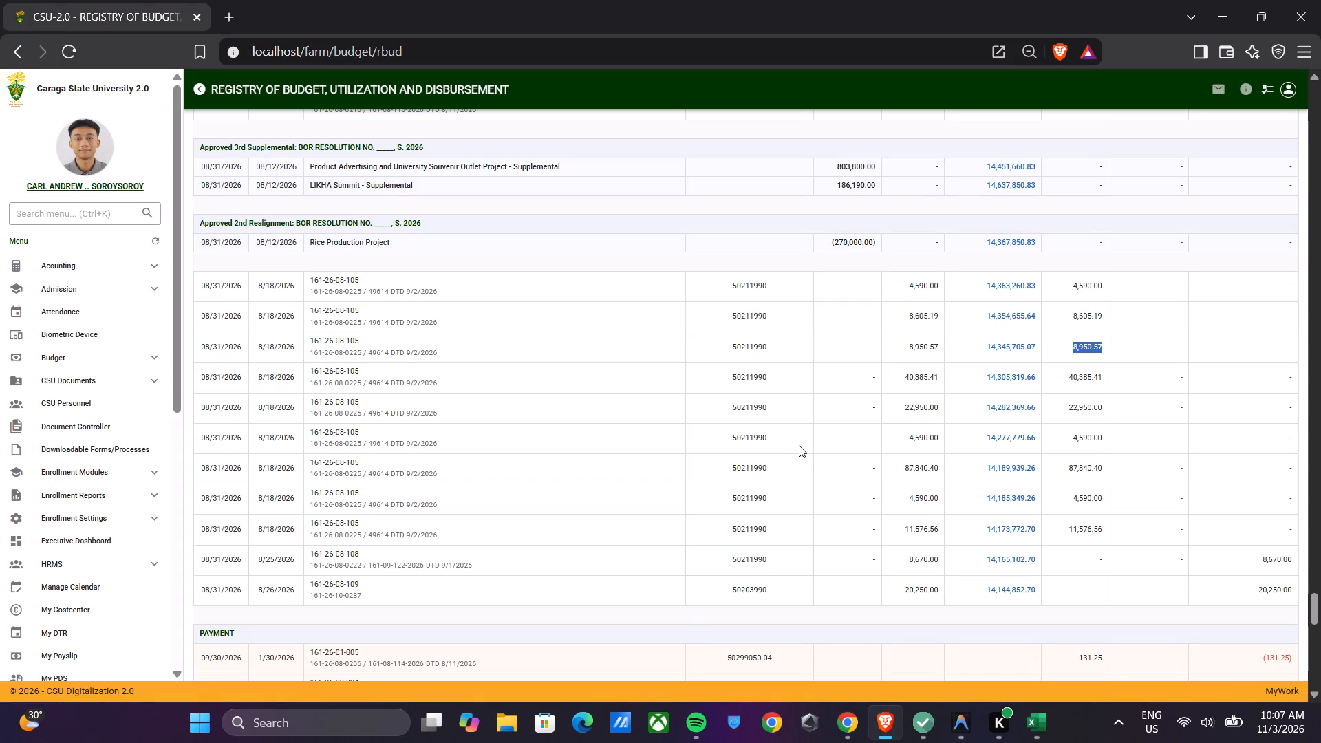
key("alt+Tab")
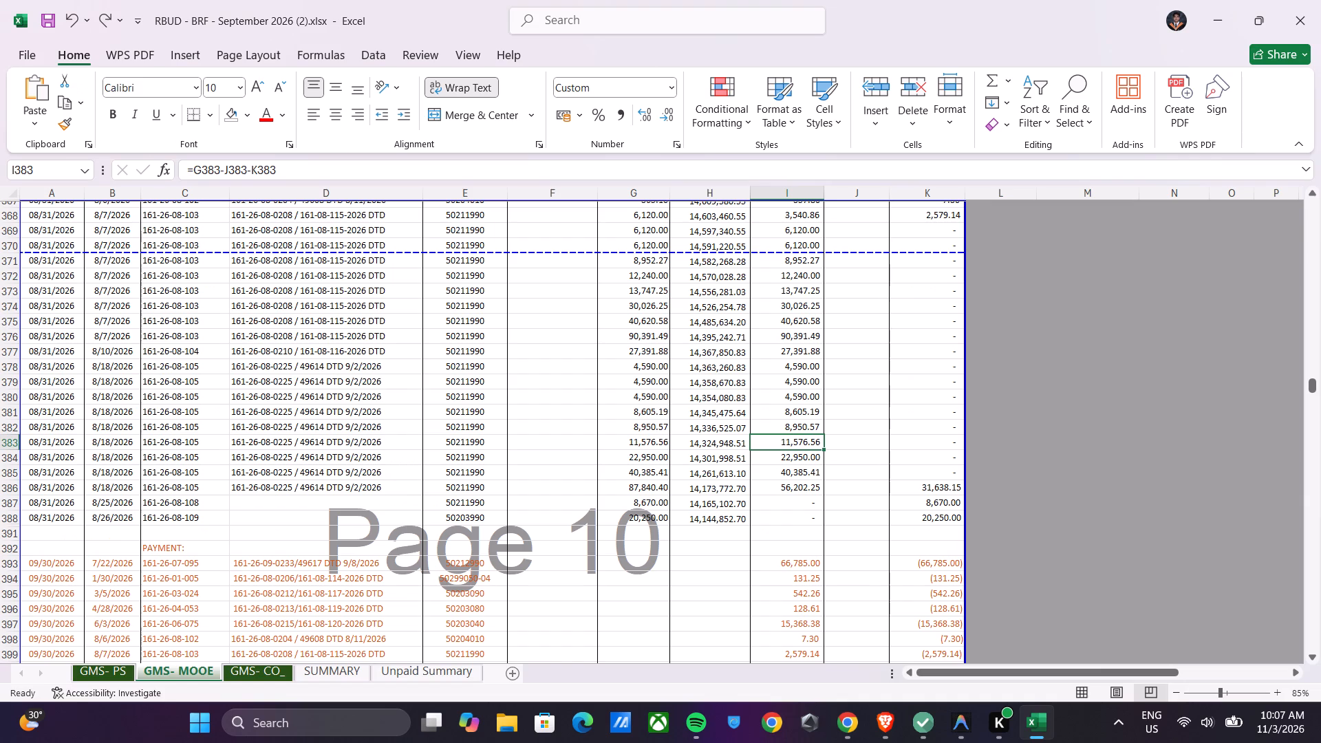
left_click(799, 458)
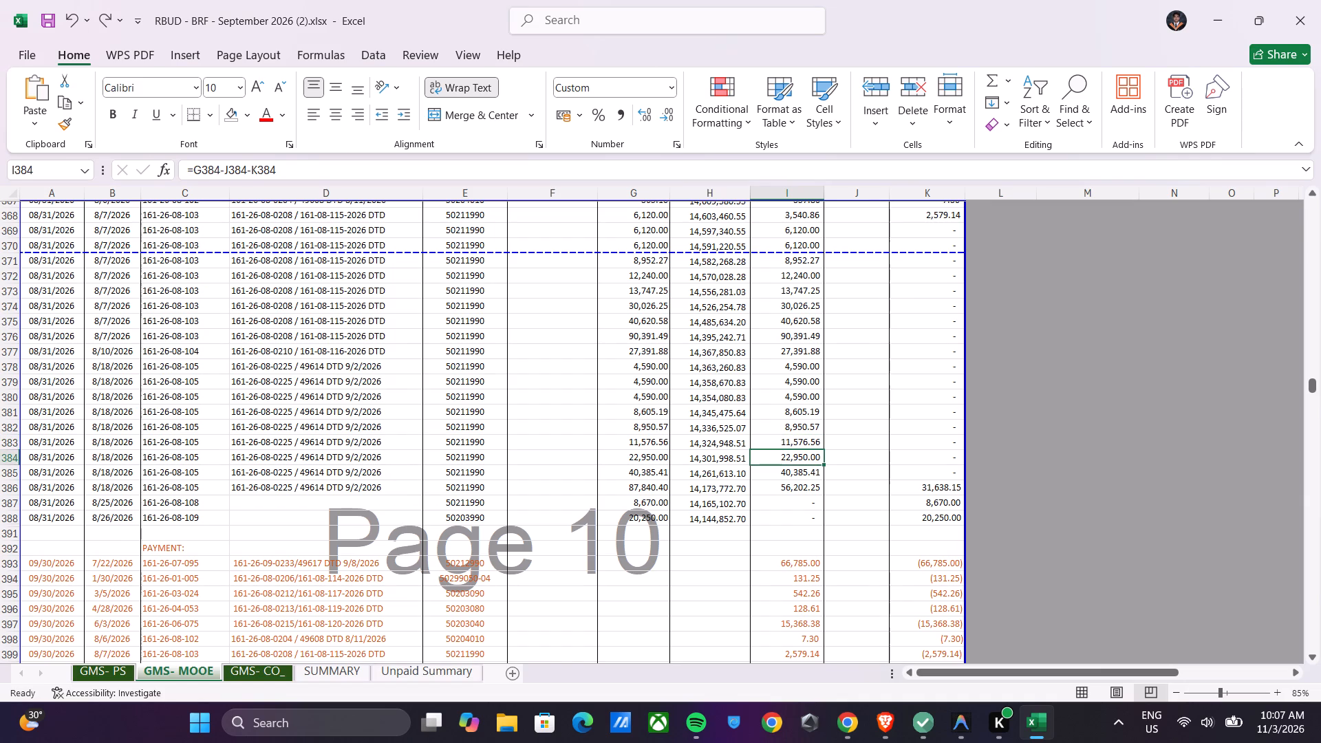
key("alt+Tab")
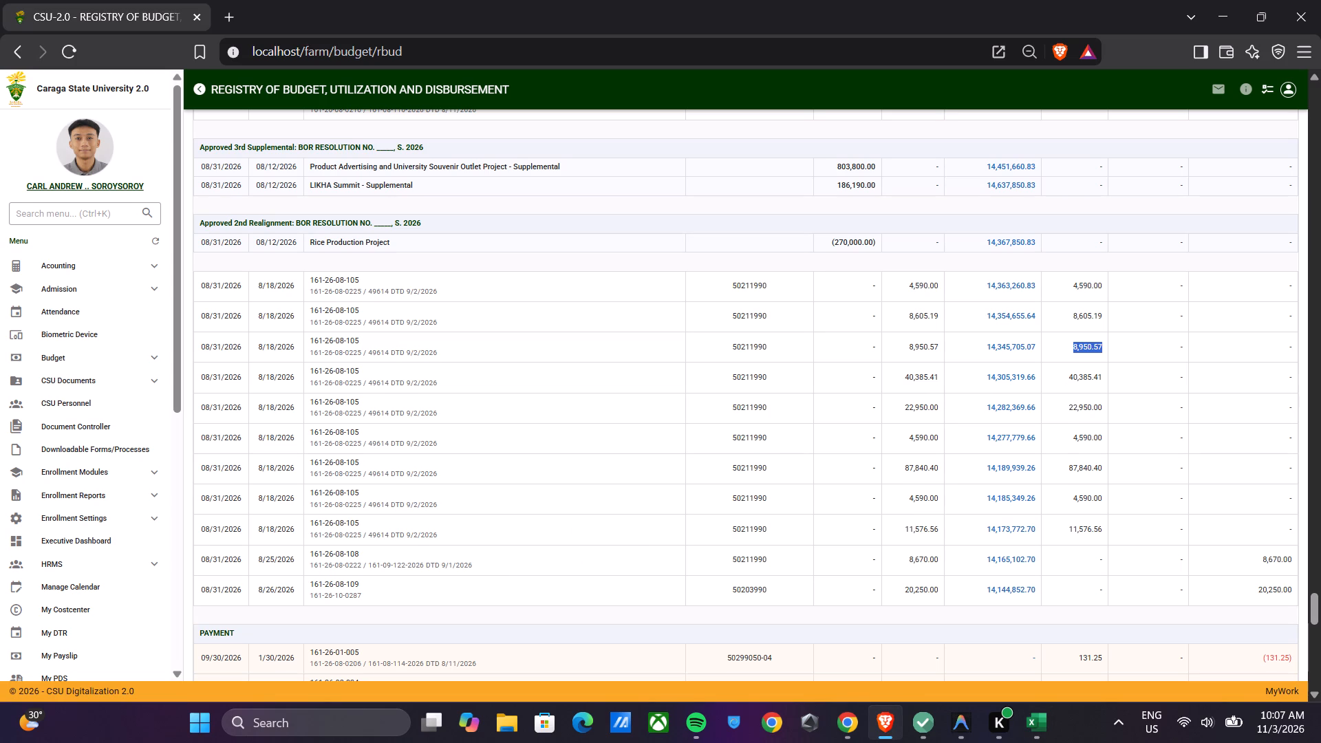
left_click_drag(1068, 403, 1132, 413)
key("alt+Tab")
left_click(793, 473)
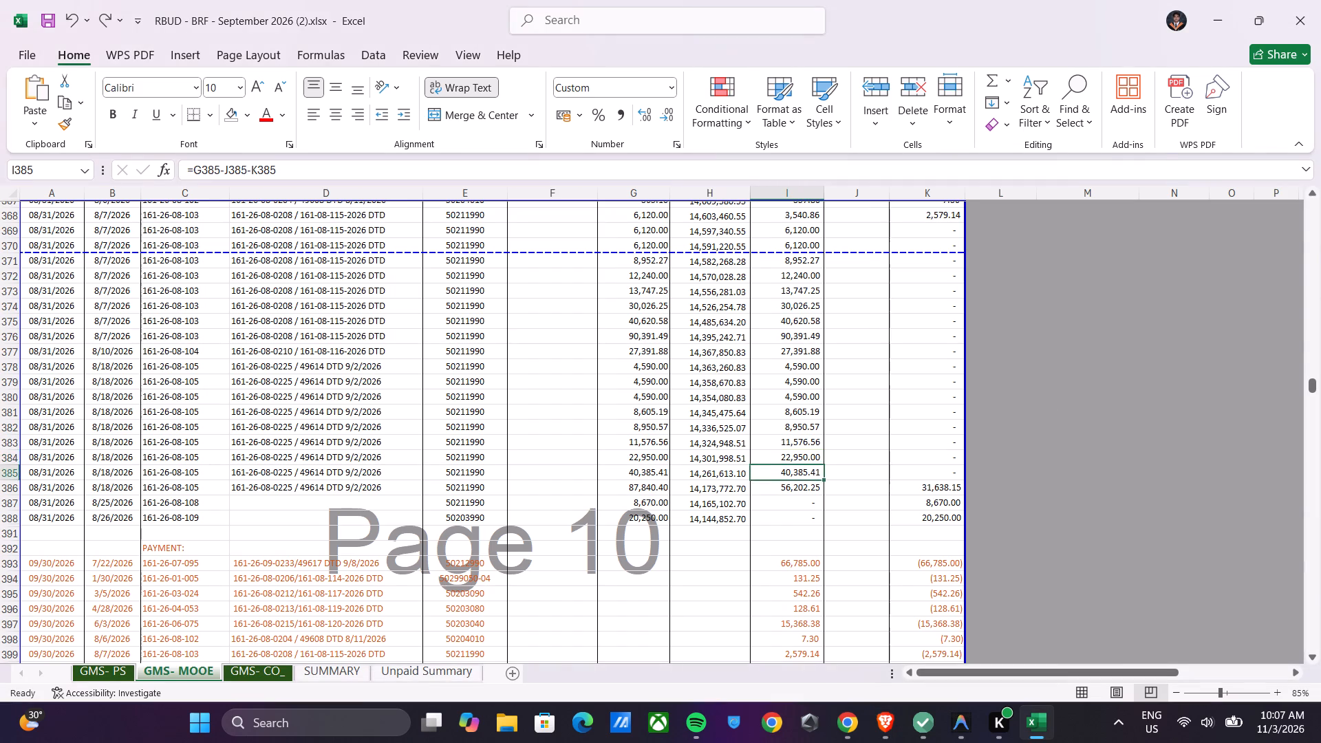
key("alt+Tab")
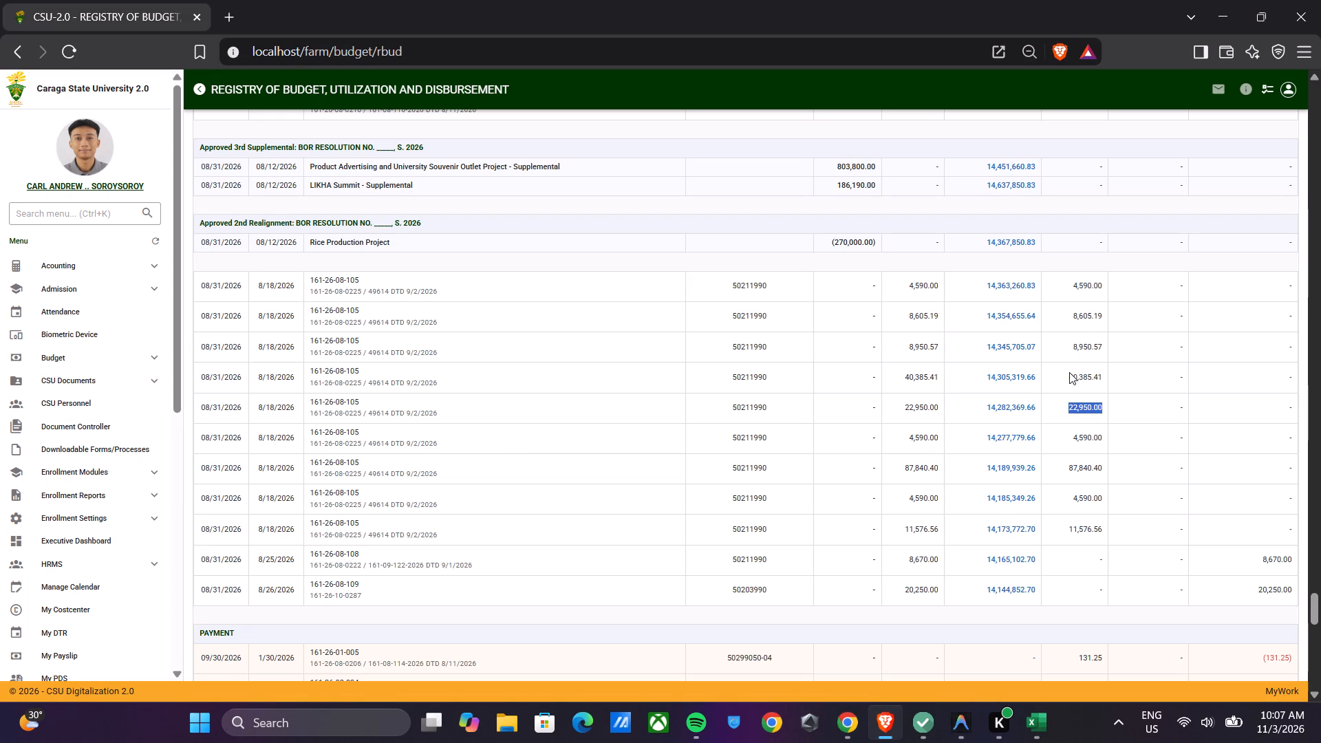
left_click_drag(1069, 372, 1110, 373)
key("alt+Tab")
left_click(786, 489)
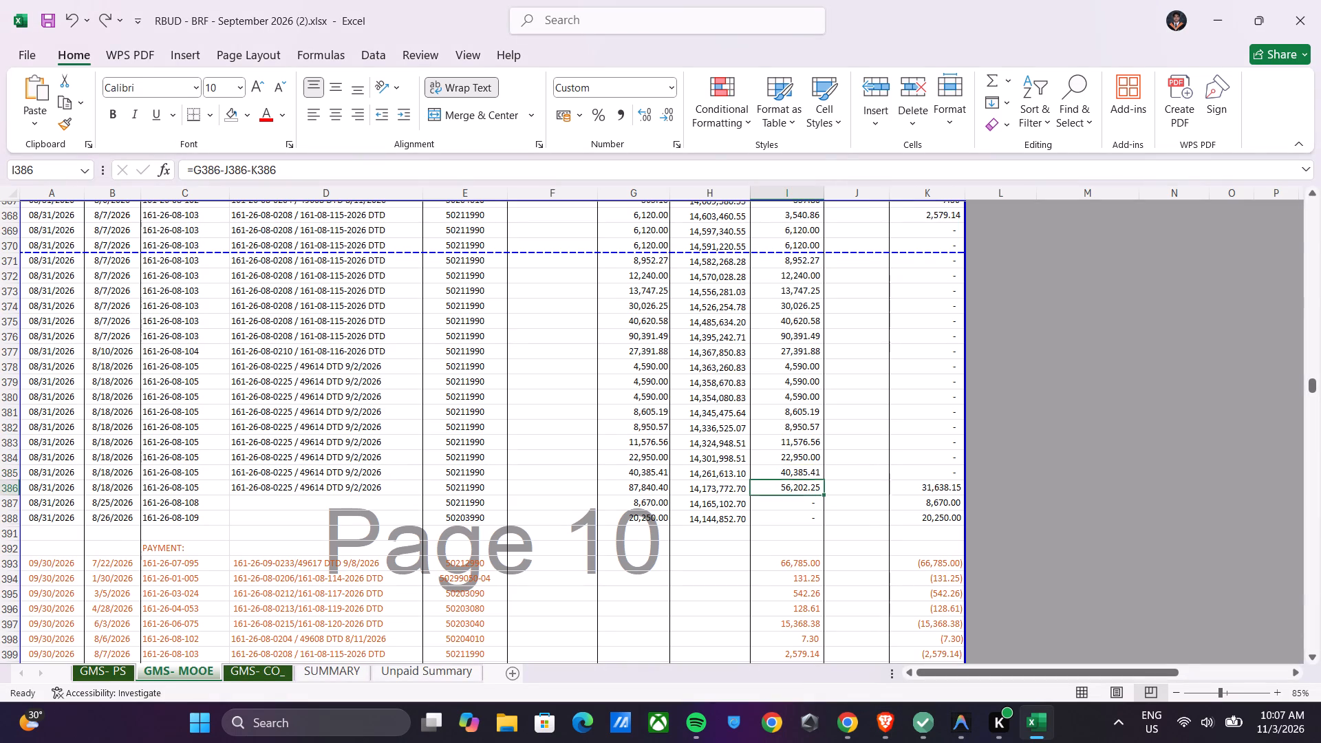
key("alt+Tab")
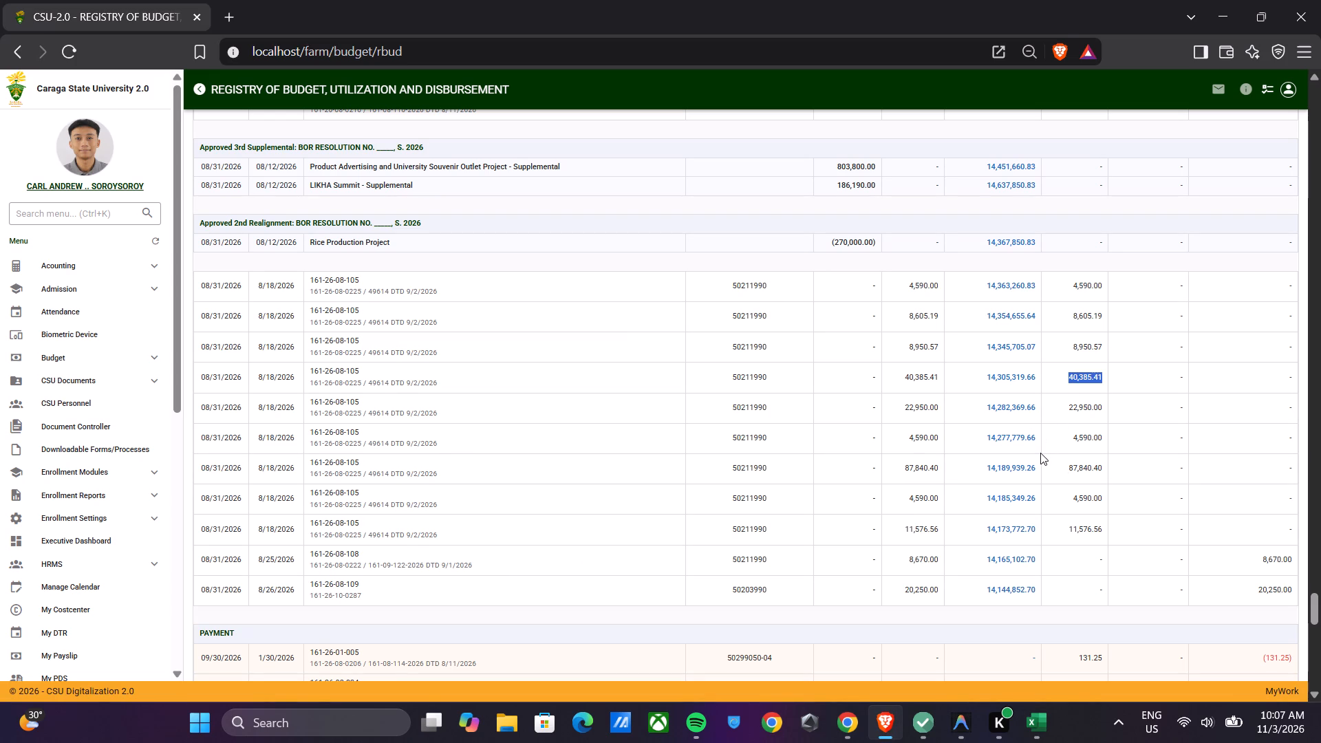
key("alt+Tab")
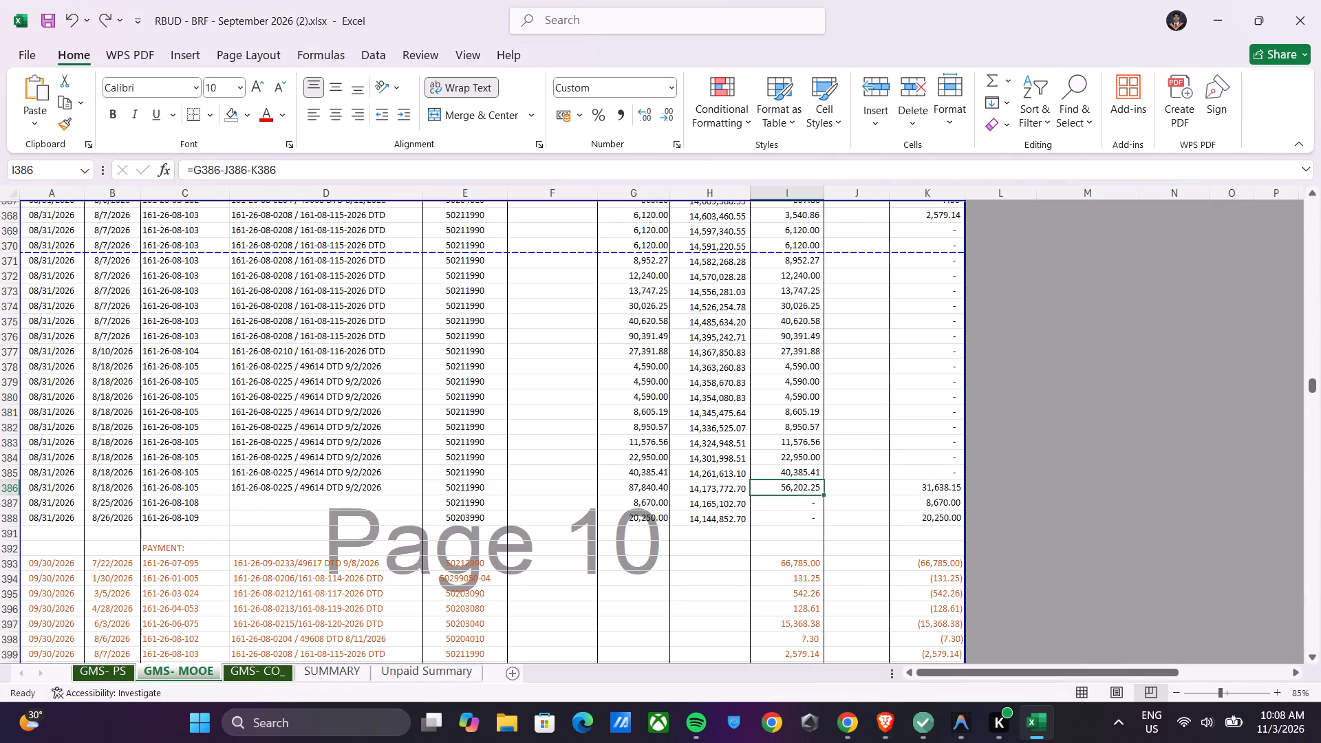
key("alt+Tab")
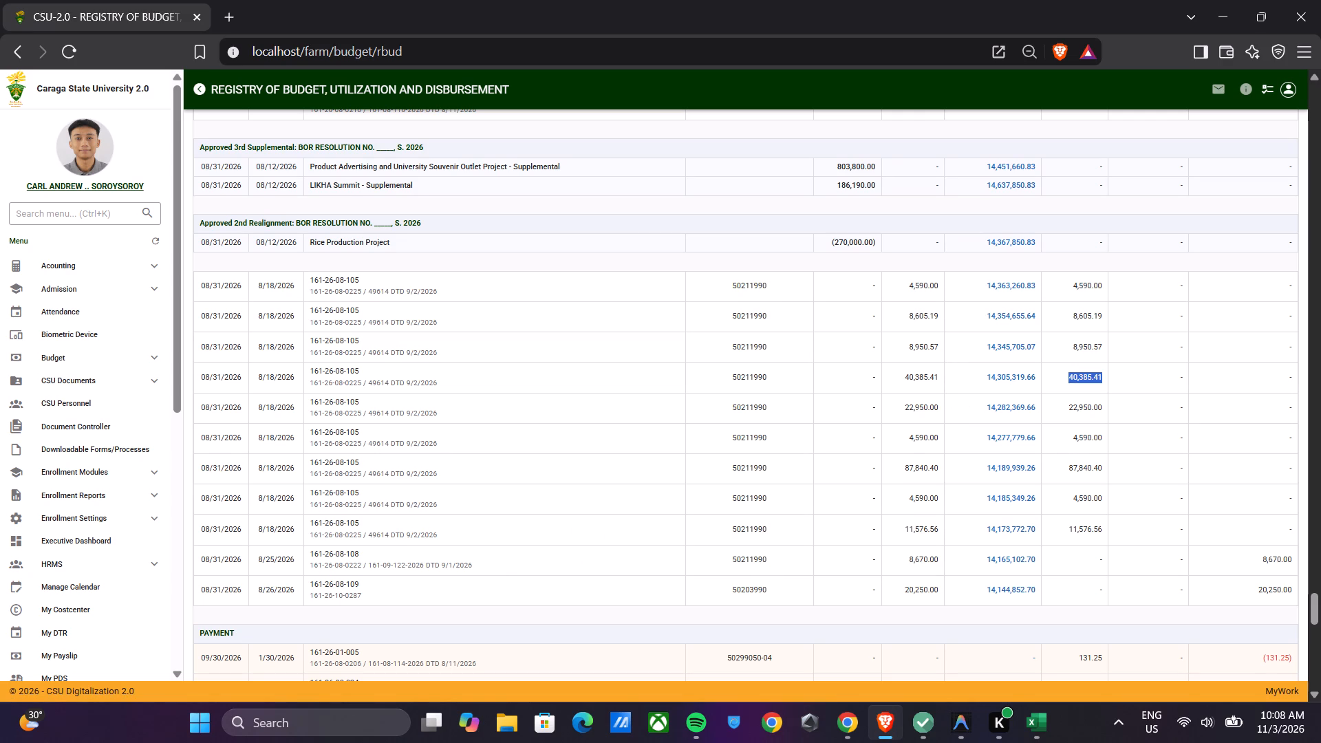
left_click_drag(1059, 463, 1105, 466)
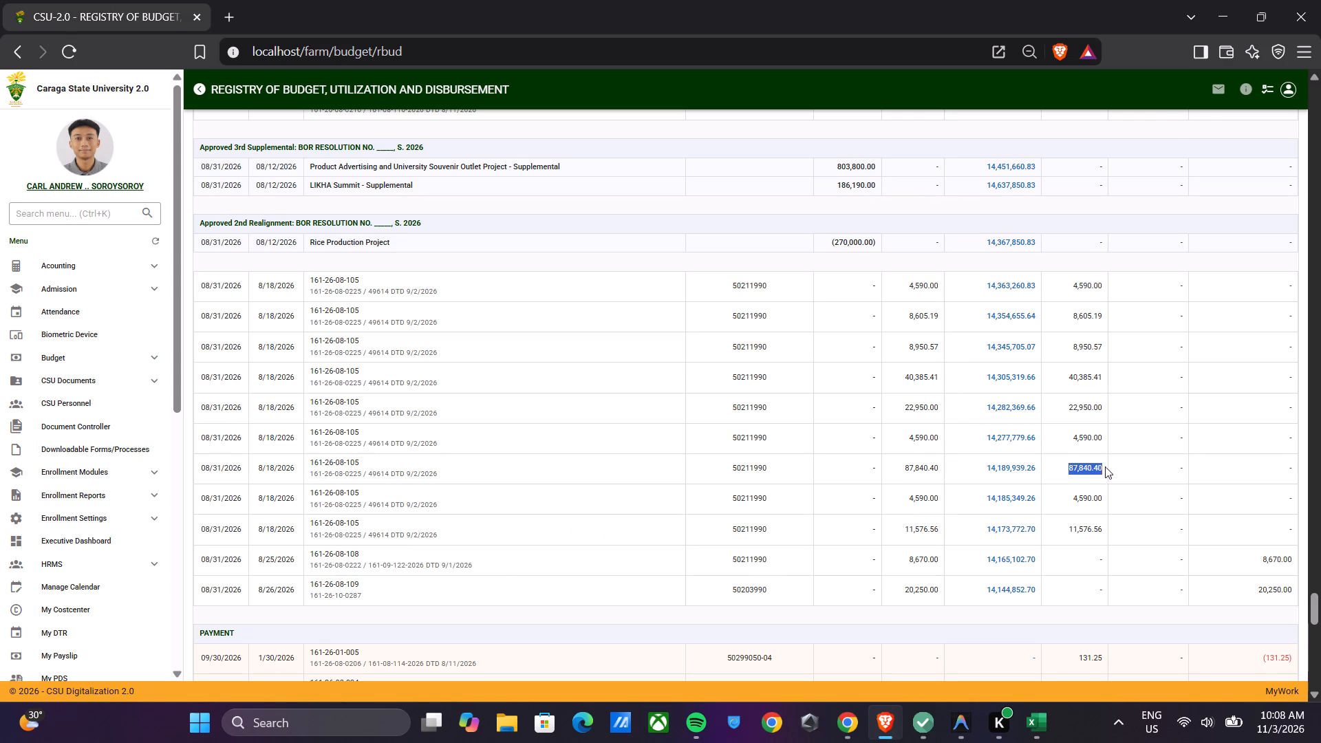
left_click_drag(1105, 466, 1106, 466)
key("alt+Tab")
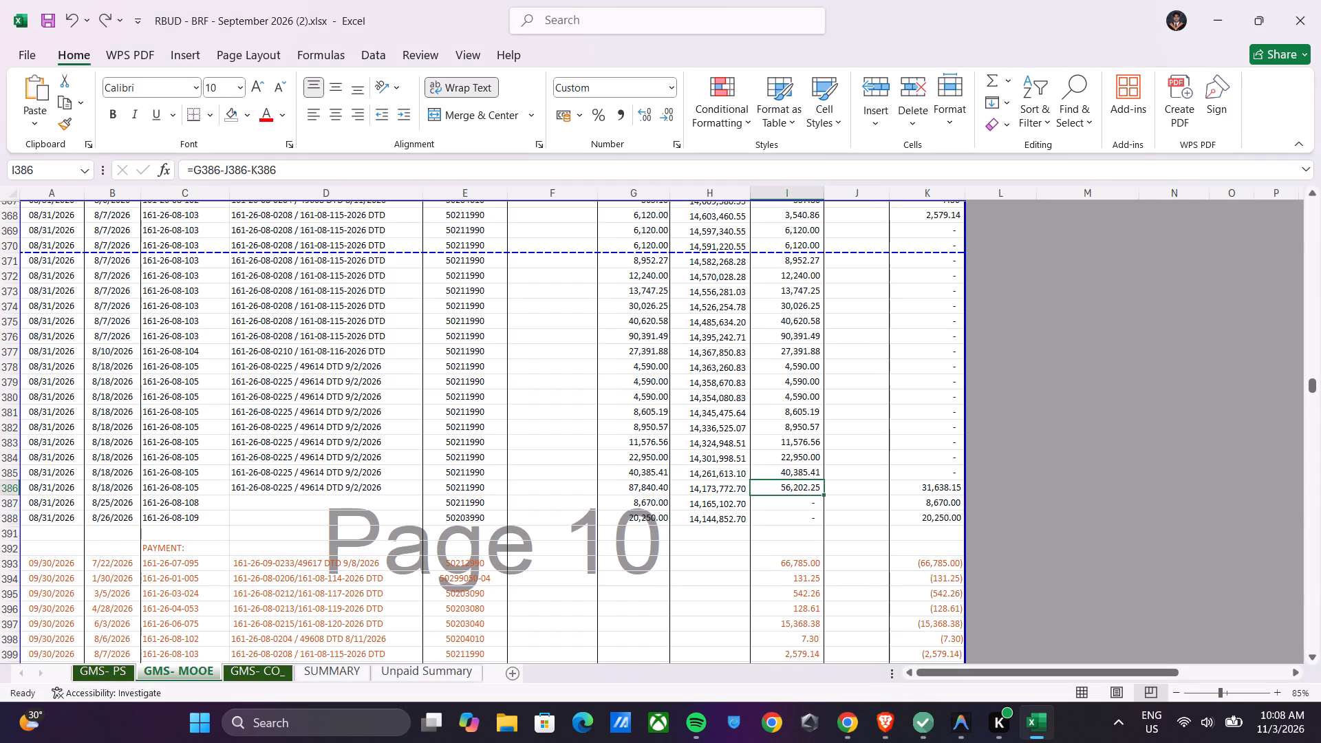
key("alt+Tab")
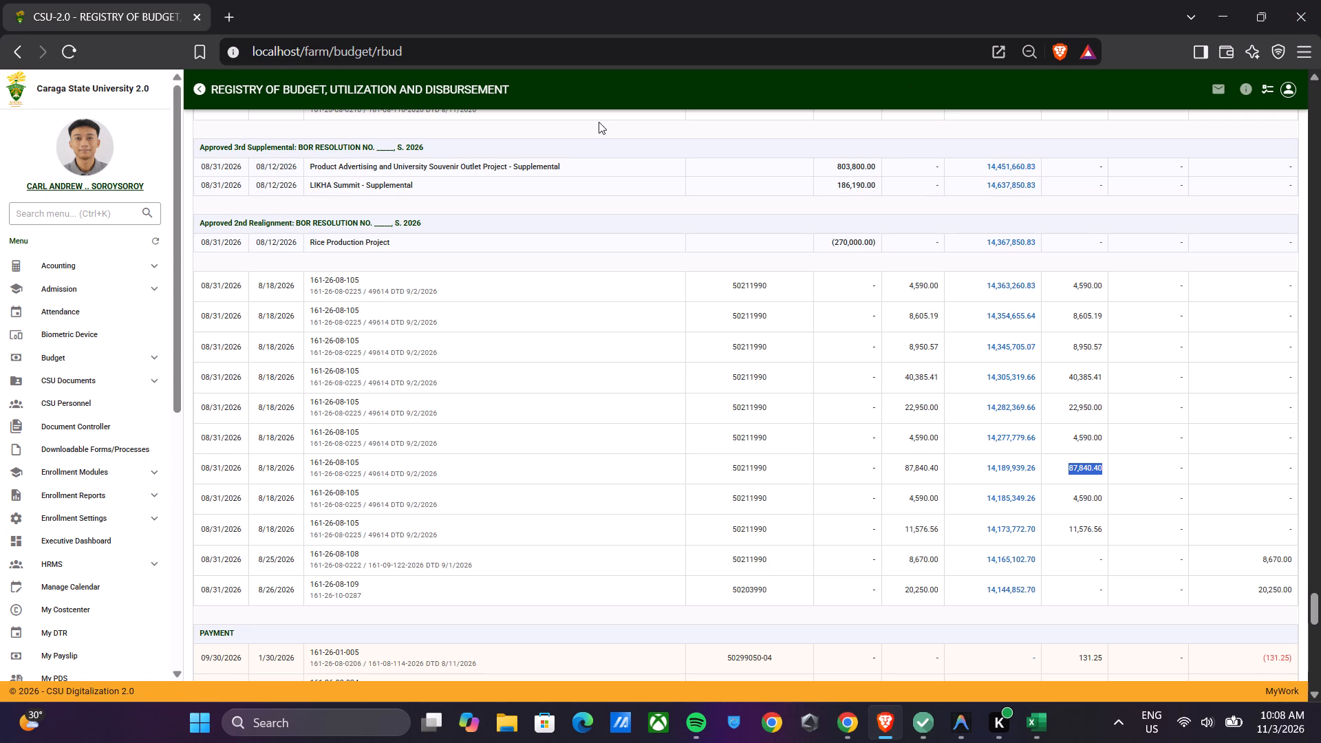
key("alt+Tab")
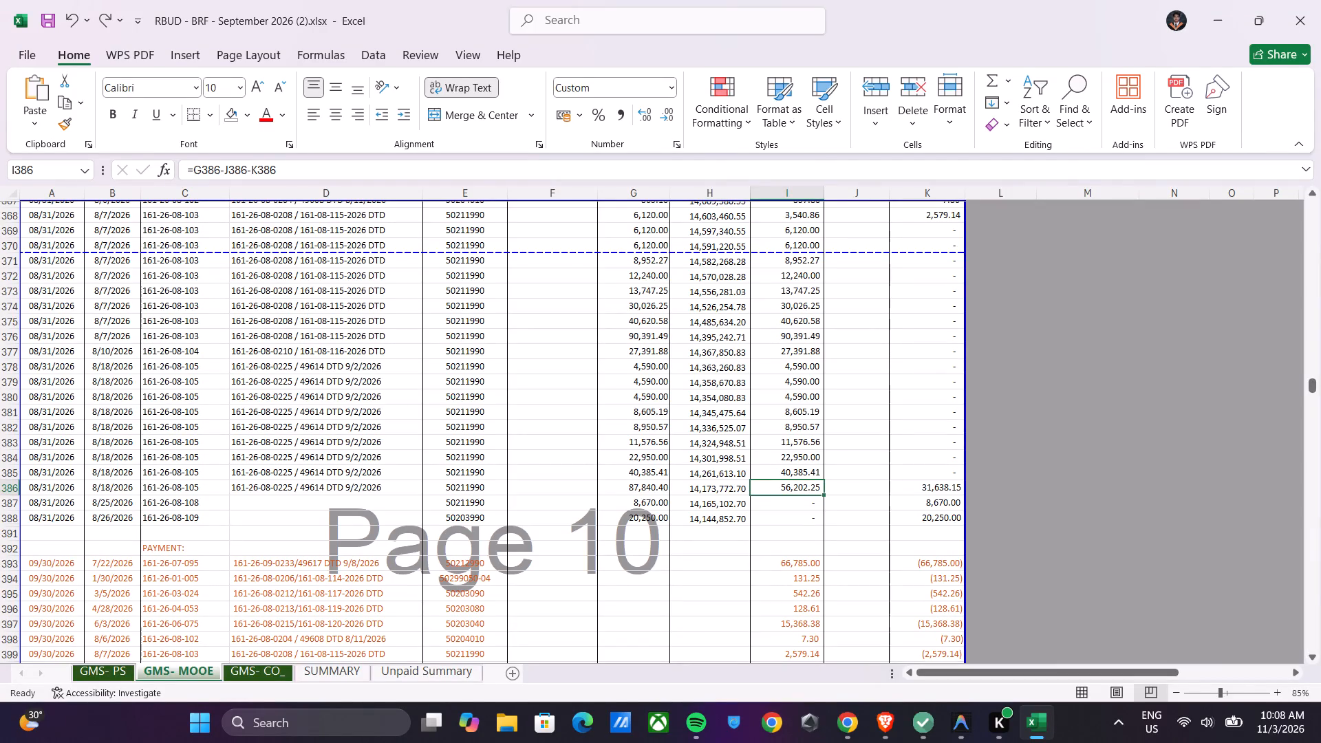
left_click_drag(47, 484, 932, 489)
left_click(245, 117)
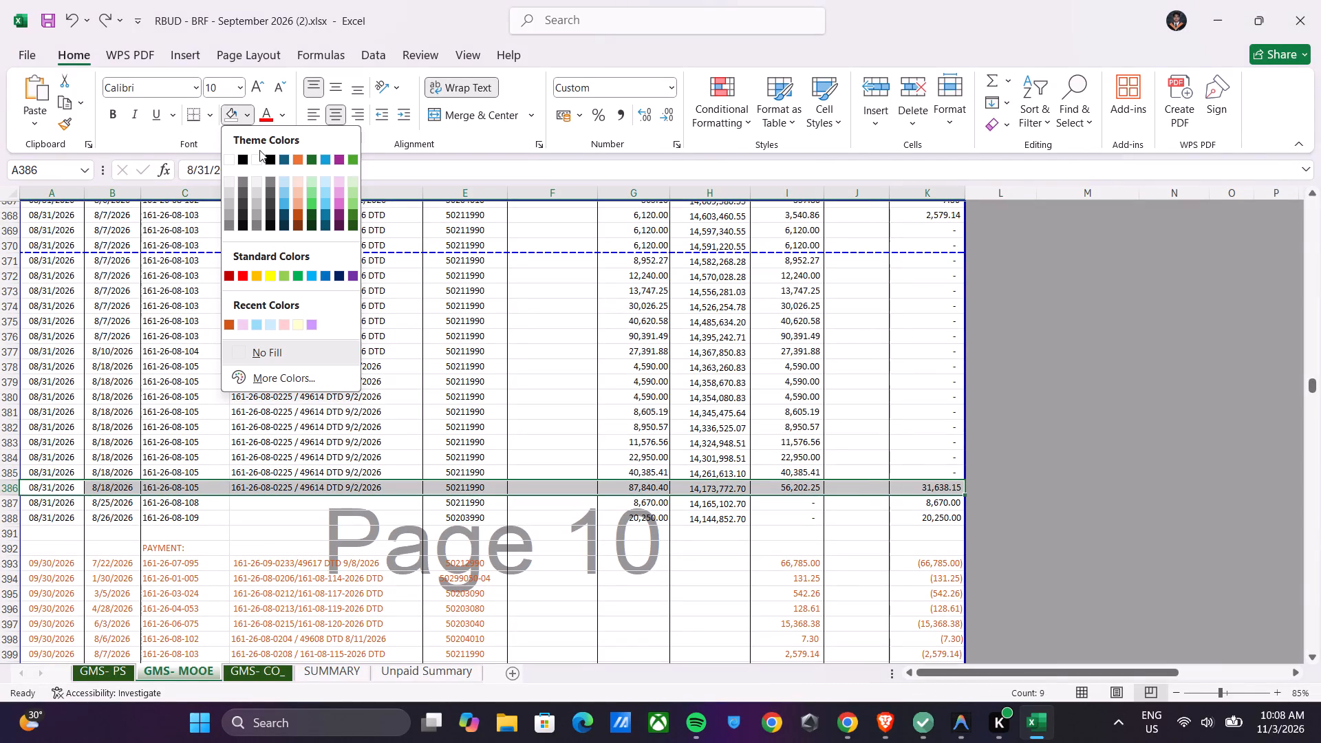
left_click(267, 277)
left_click(674, 594)
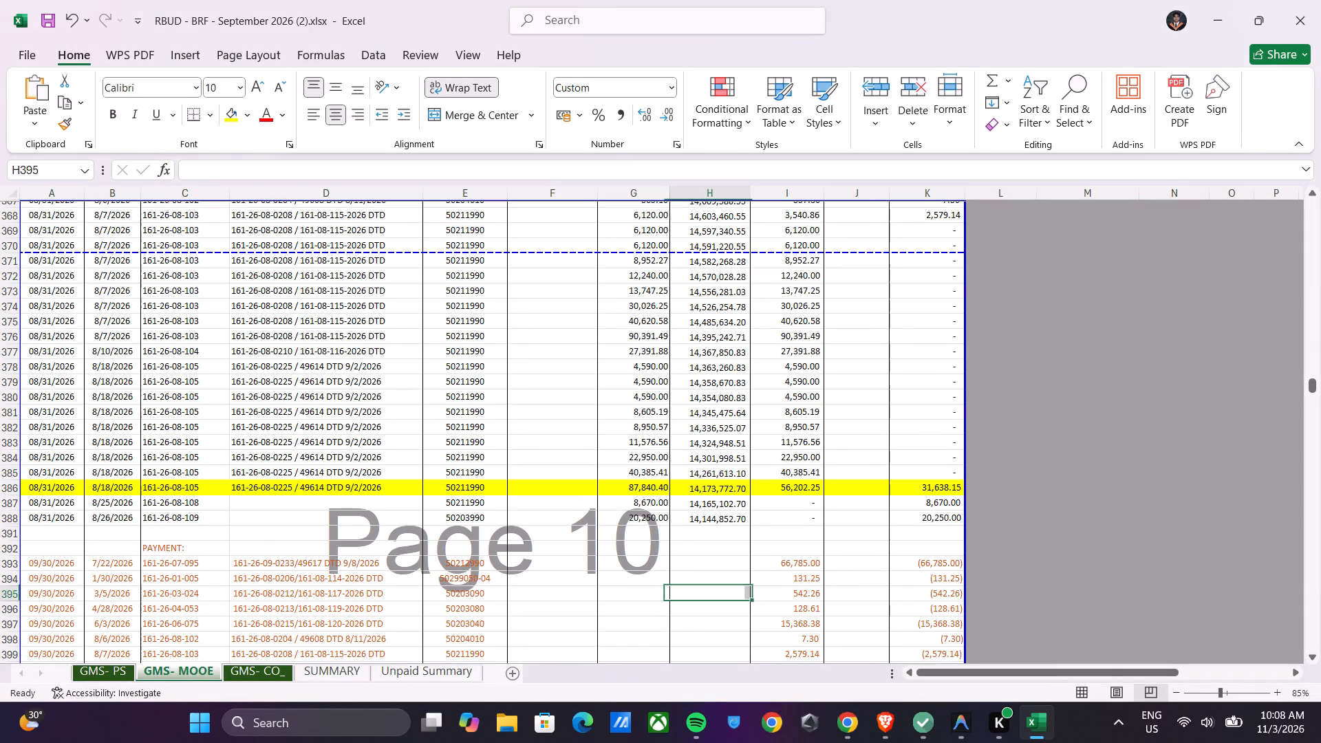
key("alt+Tab")
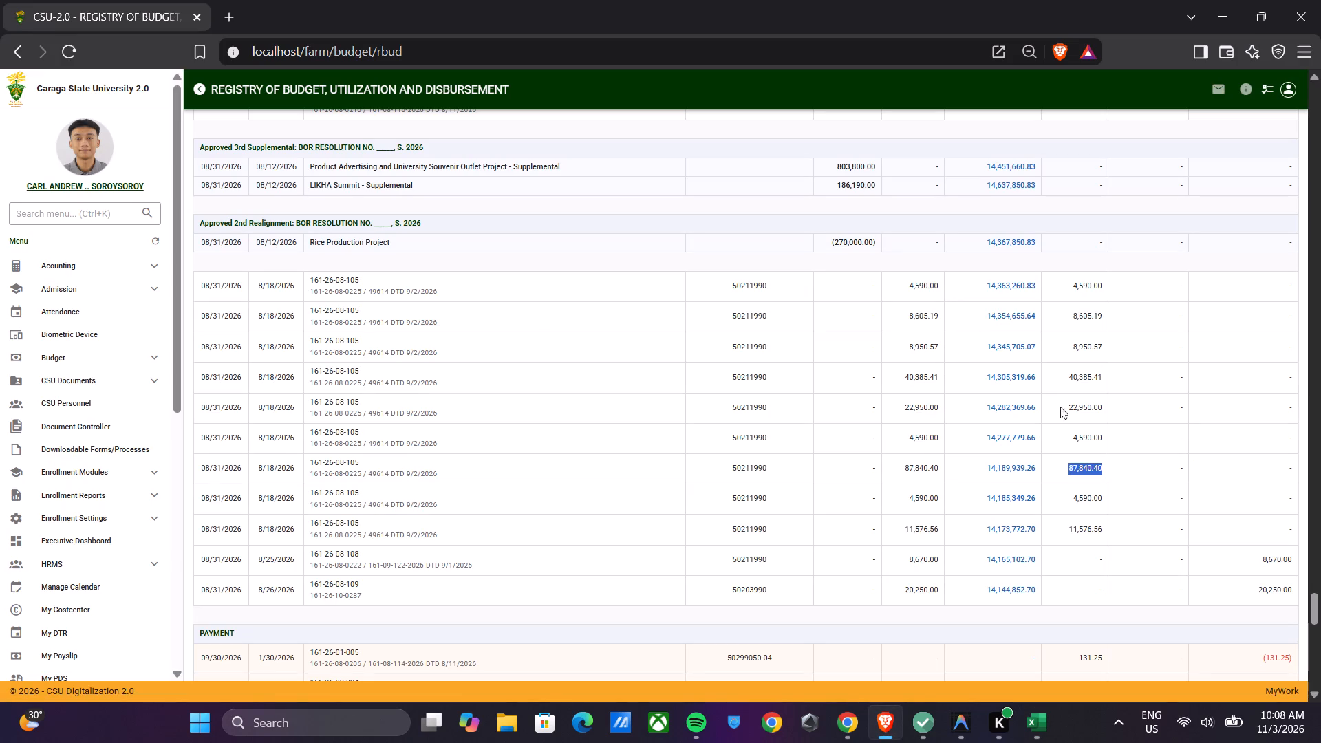
scroll(1066, 443, "down", 11)
scroll(1067, 448, "up", 7)
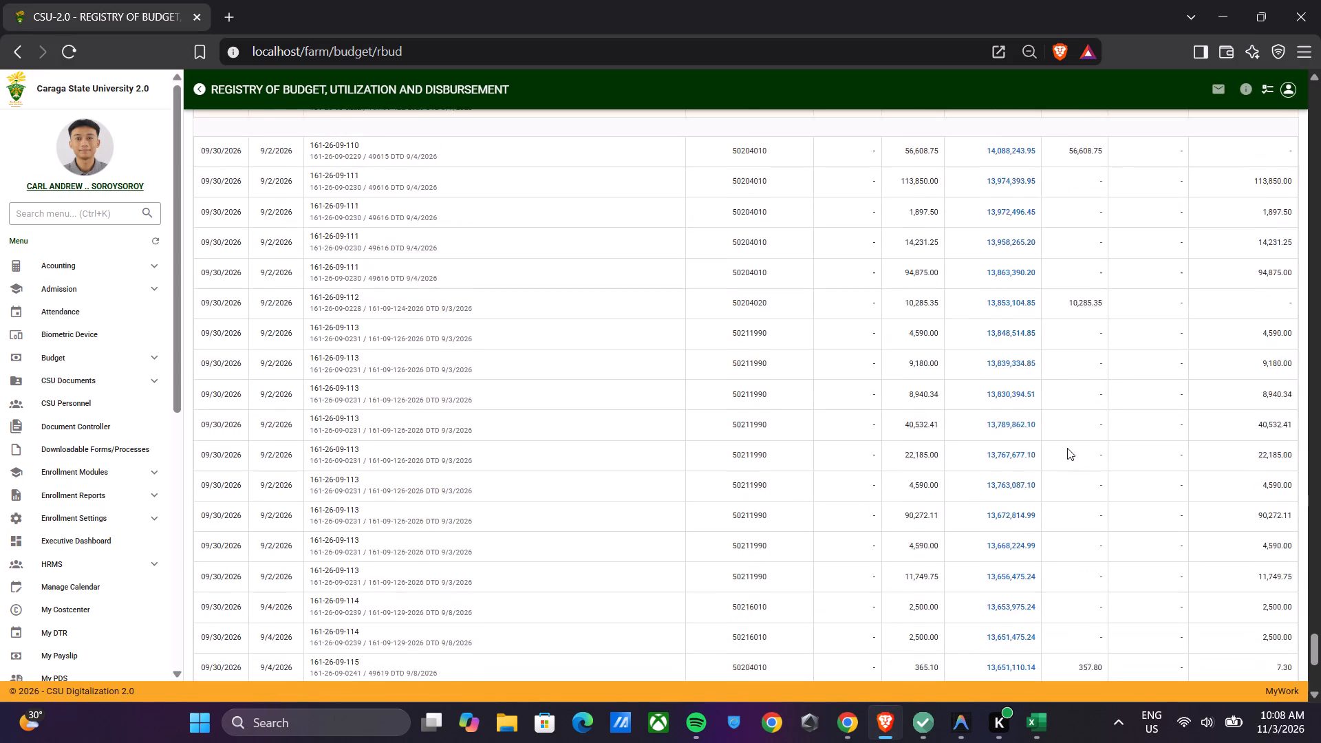
scroll(1067, 448, "up", 8)
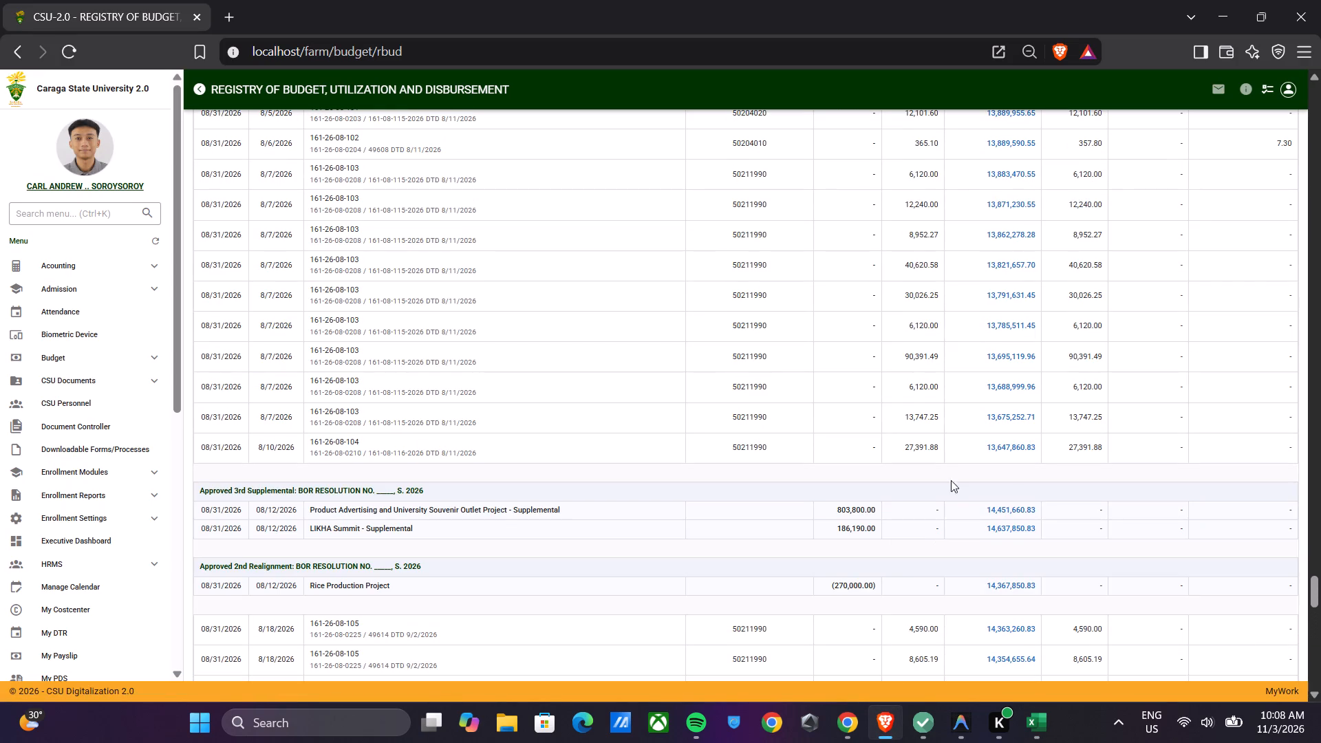
scroll(768, 491, "down", 6)
scroll(768, 491, "up", 1)
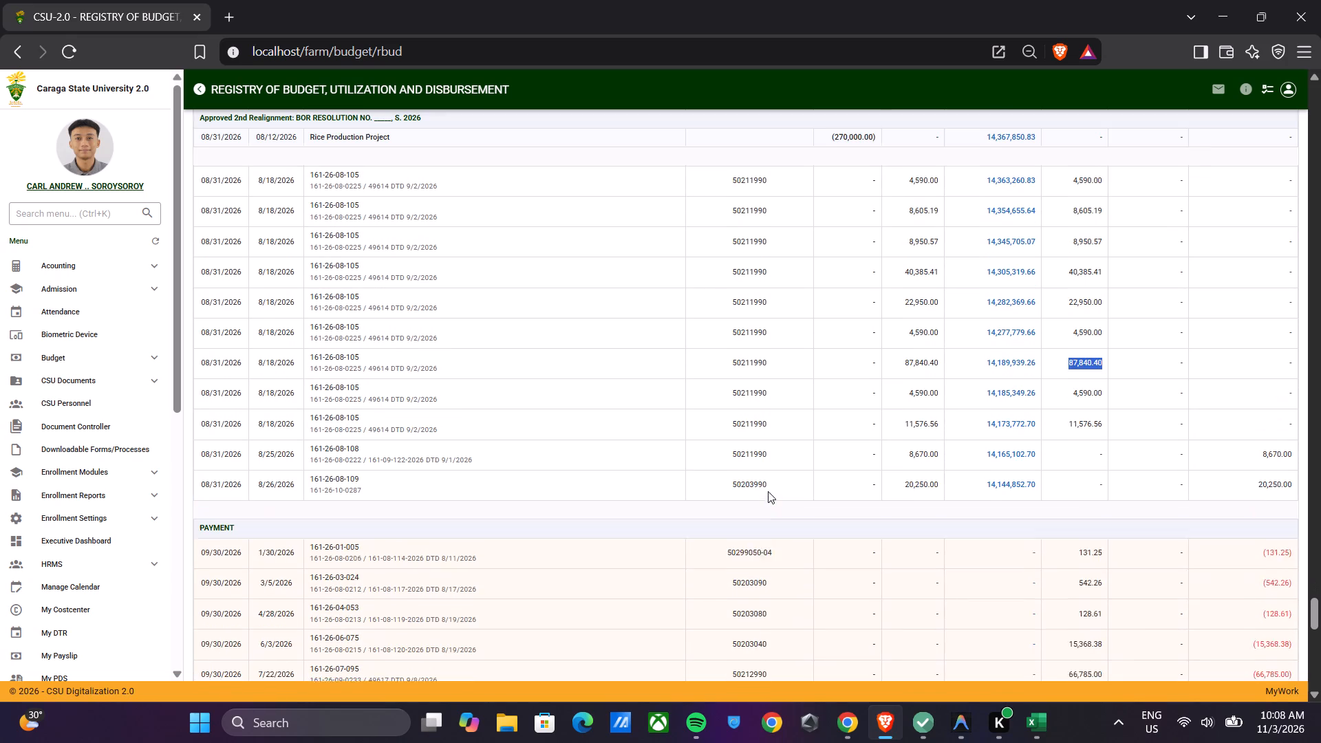
Look back through the Brave report's earlier entries, from August 2026 back to the May 2026 payment section.
scroll(692, 499, "up", 8)
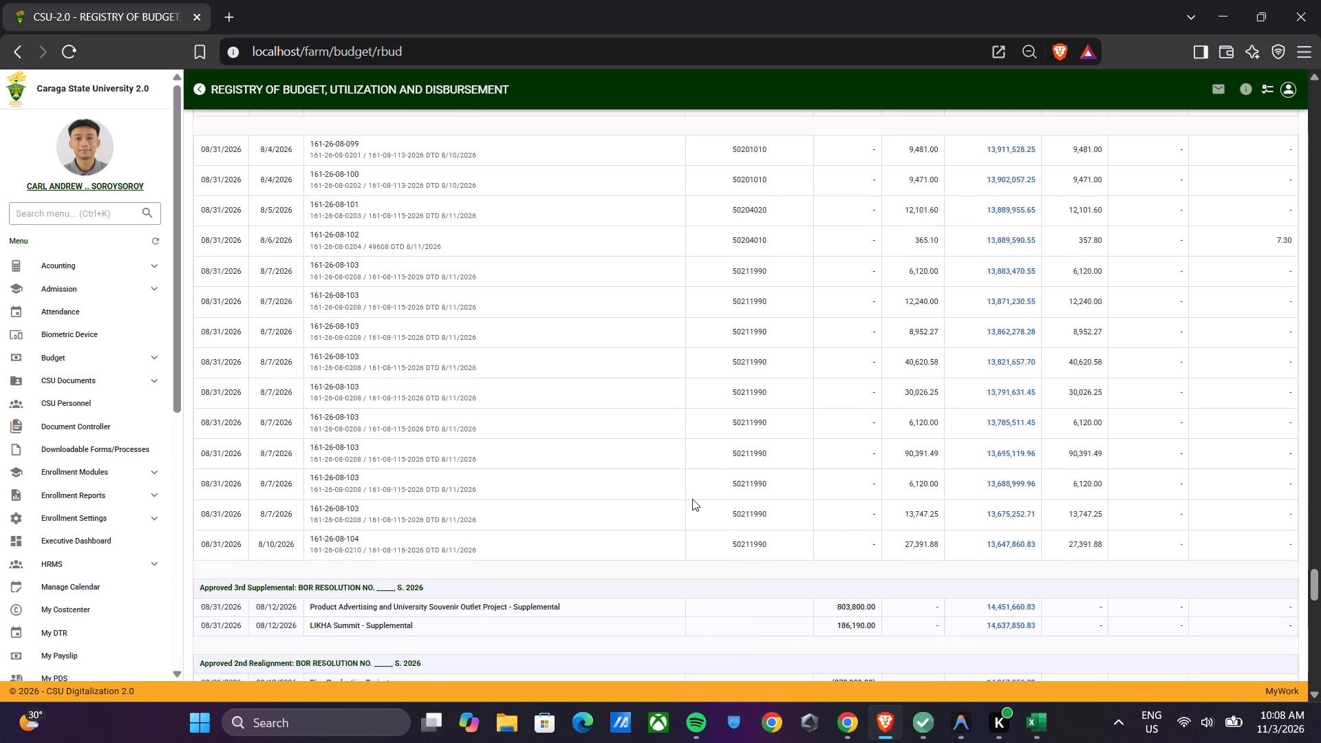
scroll(692, 499, "up", 9)
scroll(692, 499, "down", 6)
scroll(692, 499, "up", 6)
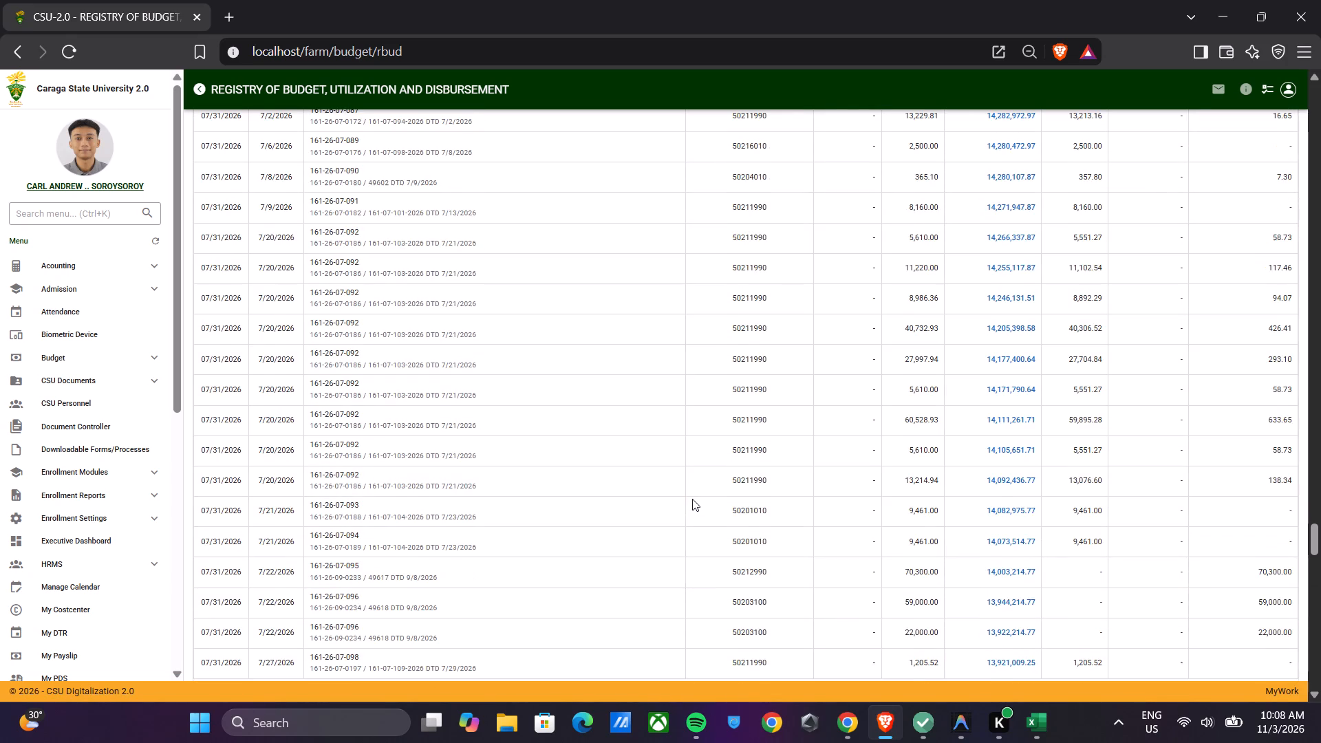
scroll(692, 499, "up", 19)
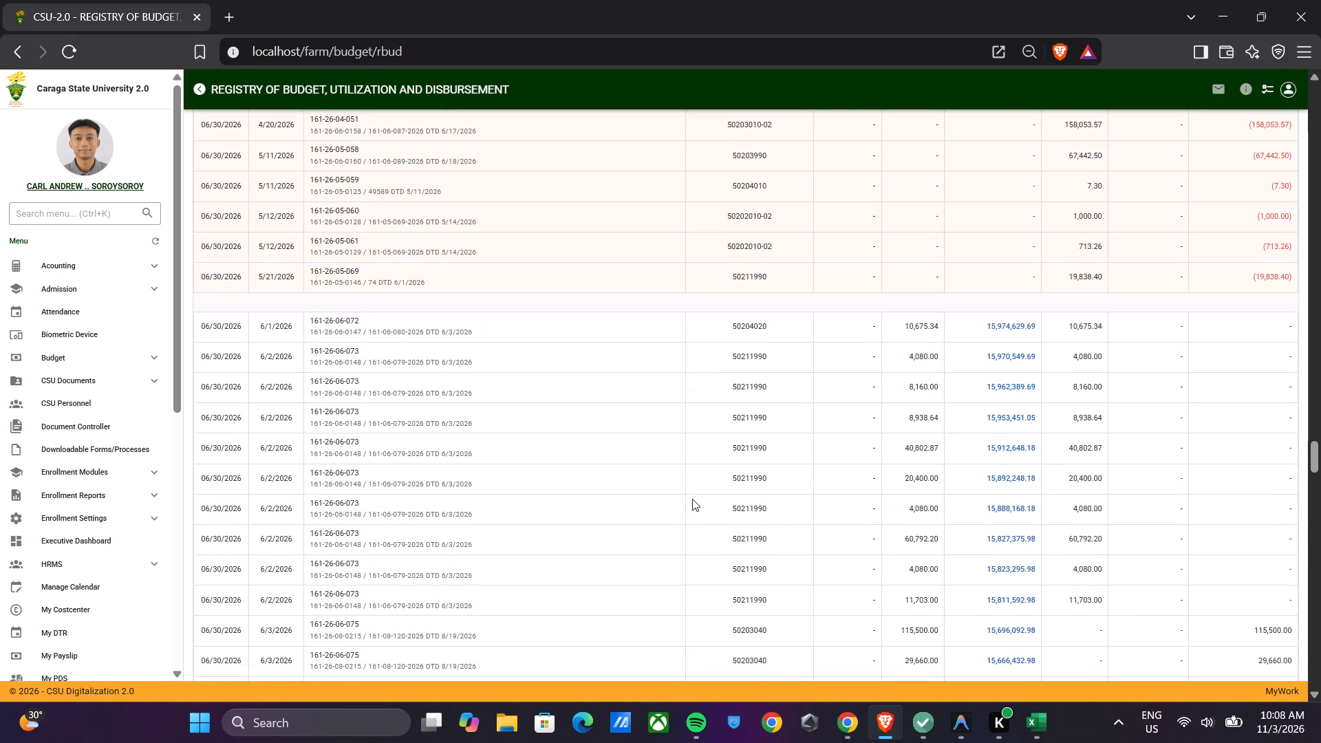
scroll(692, 499, "up", 7)
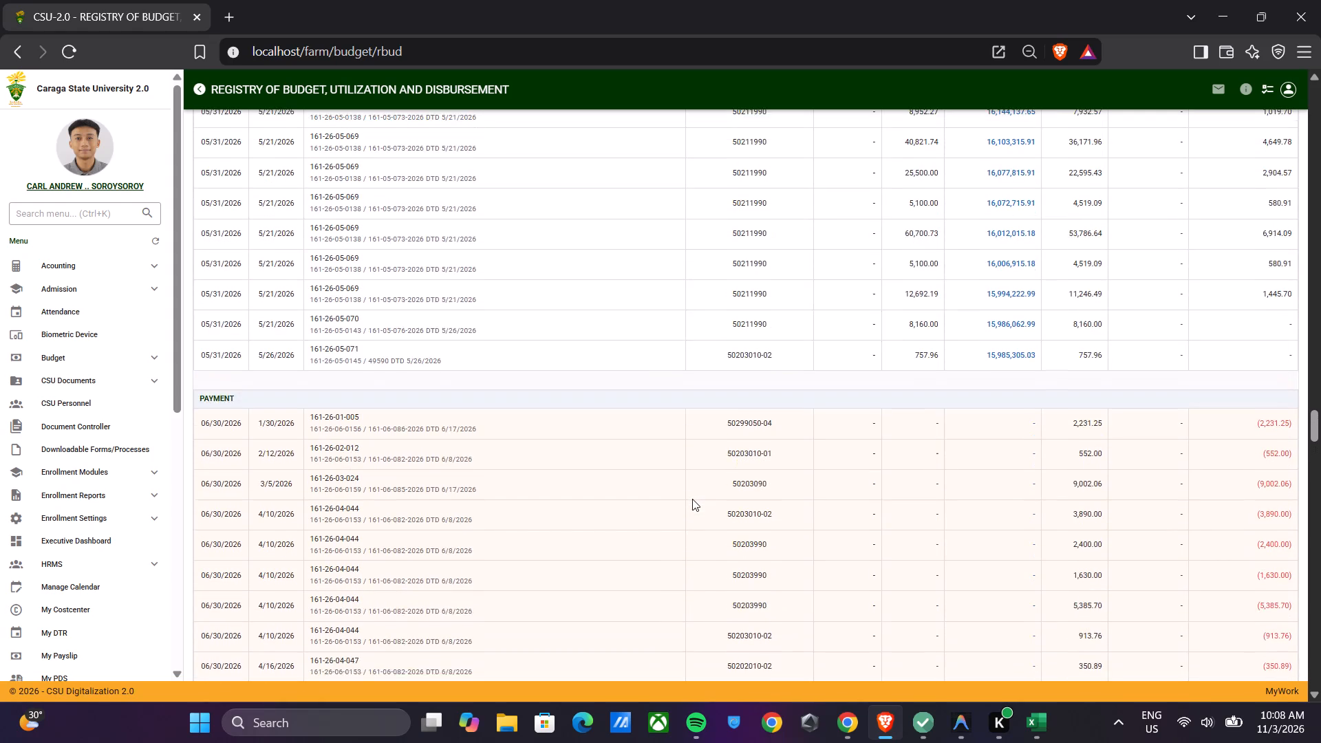
scroll(692, 499, "up", 3)
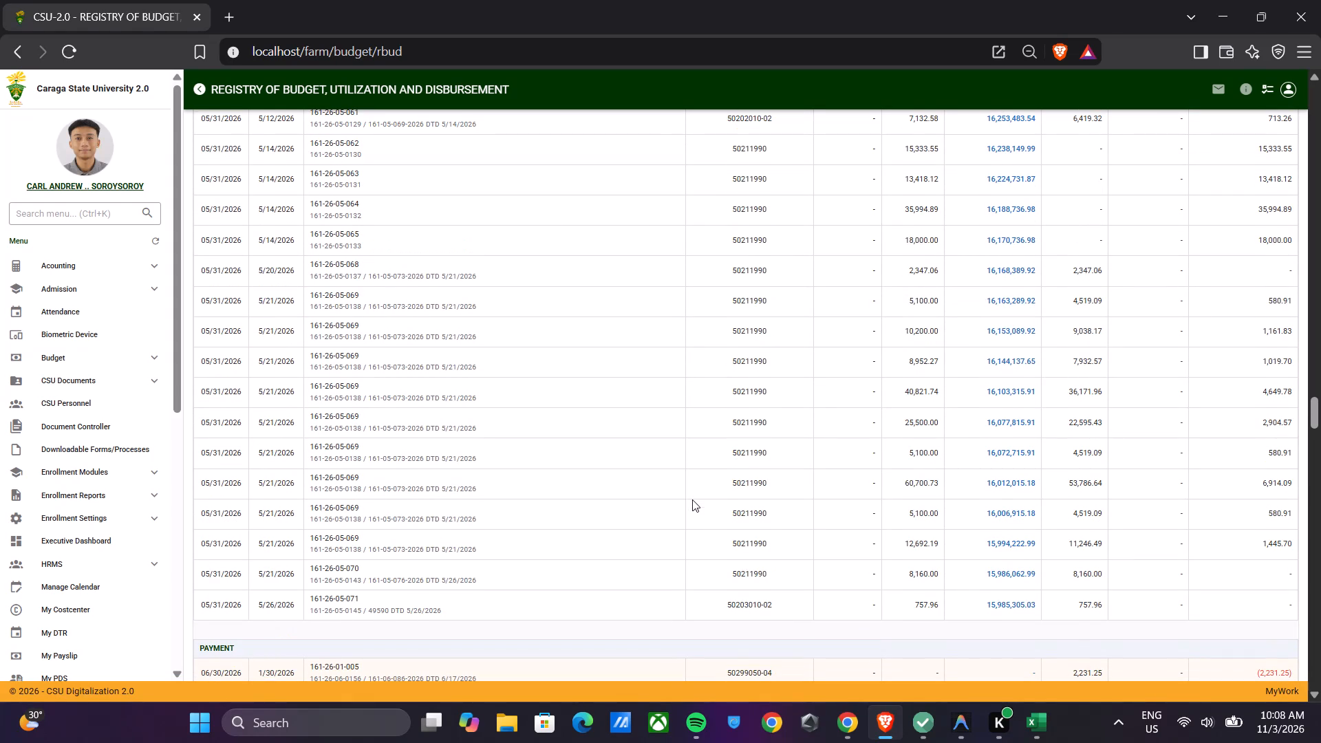
scroll(692, 499, "up", 8)
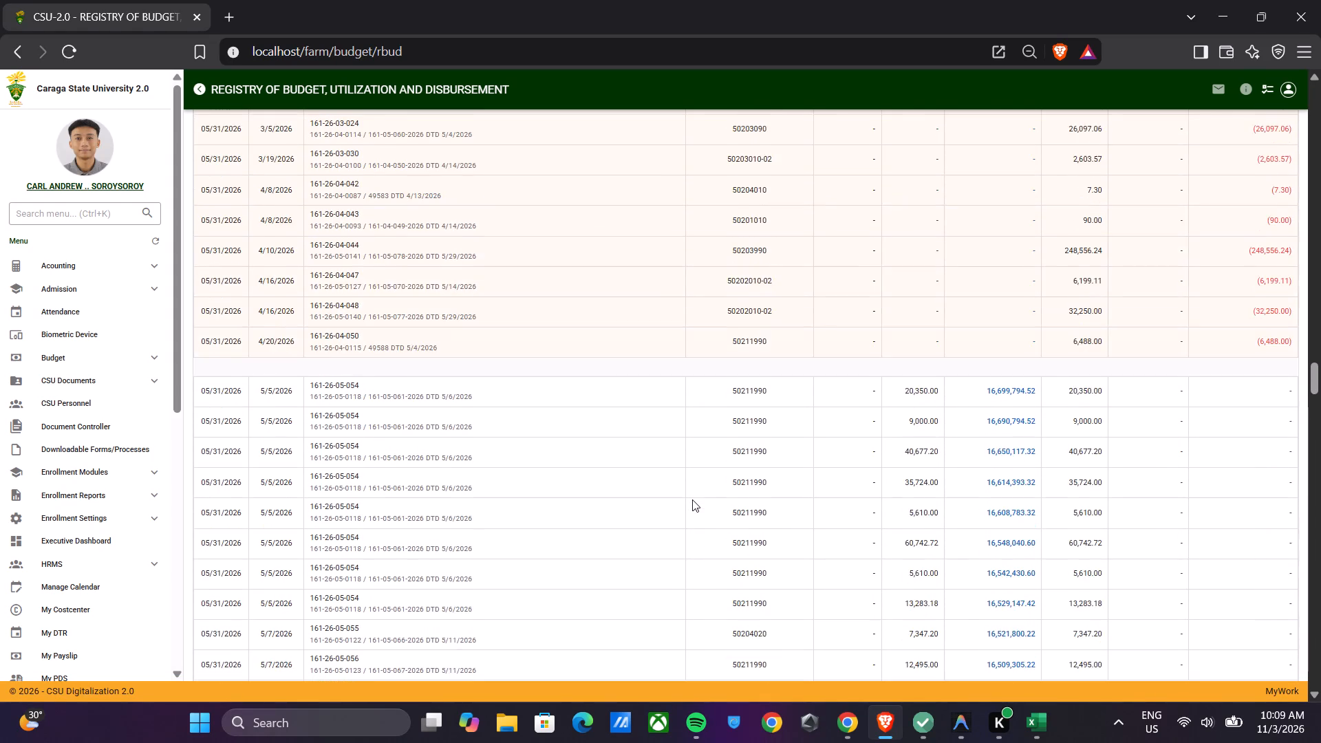
scroll(692, 499, "up", 2)
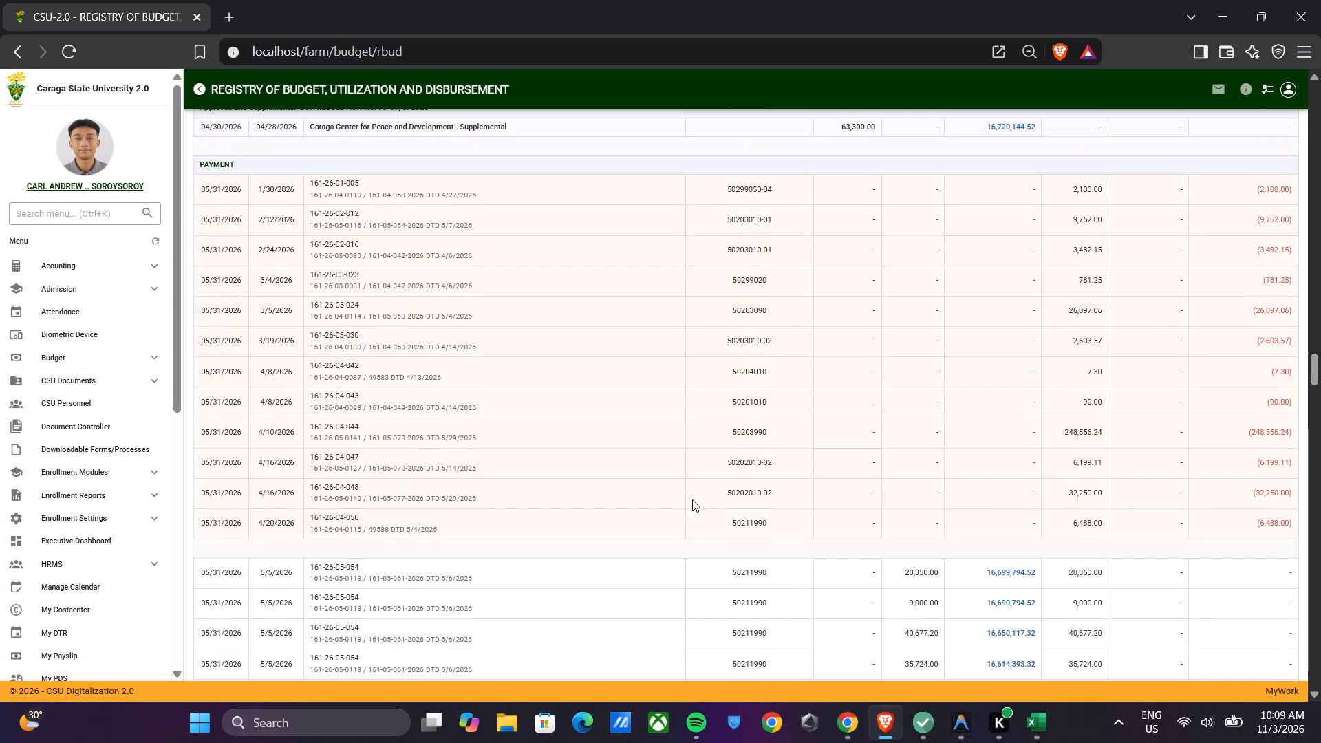
Find the June 2026 payment rows, starting at row 255, in Excel's GMS- MOOE sheet.
key("alt+Tab")
key("alt+Tab")
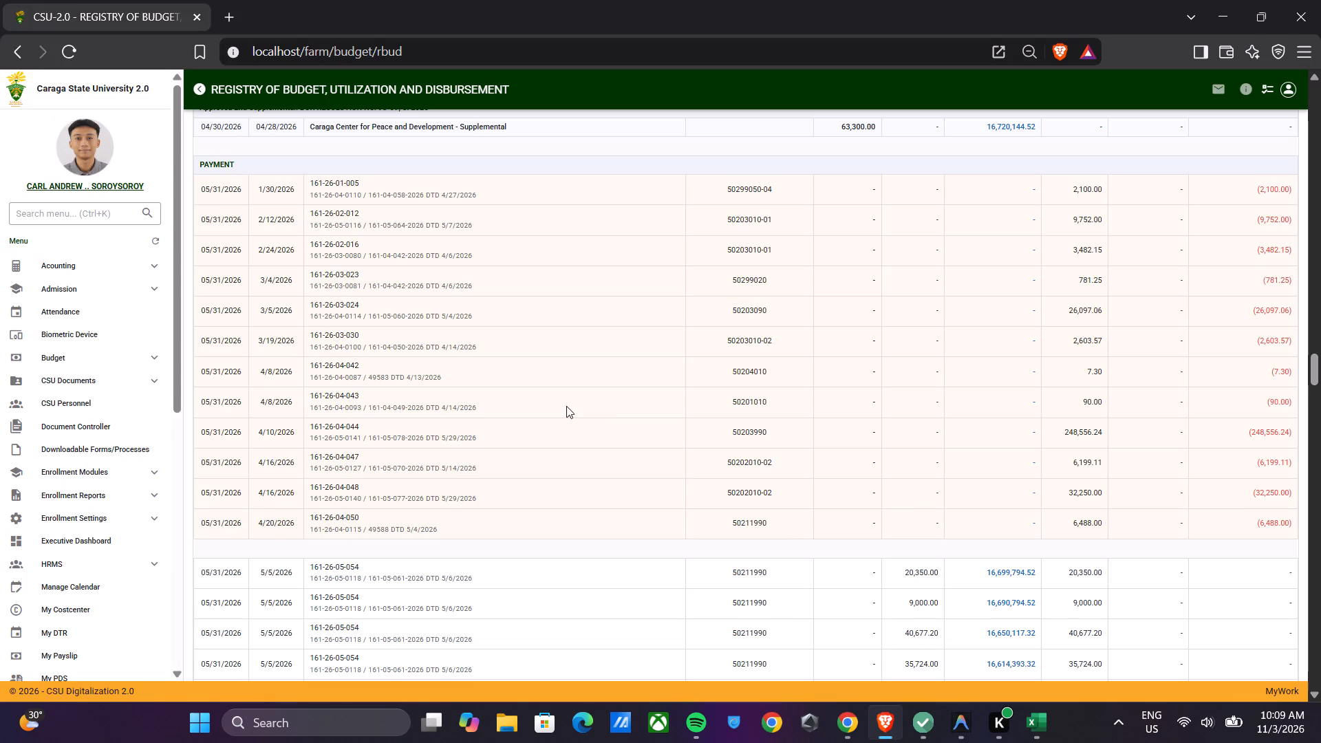
key("alt+Tab")
left_click(645, 266, "alt")
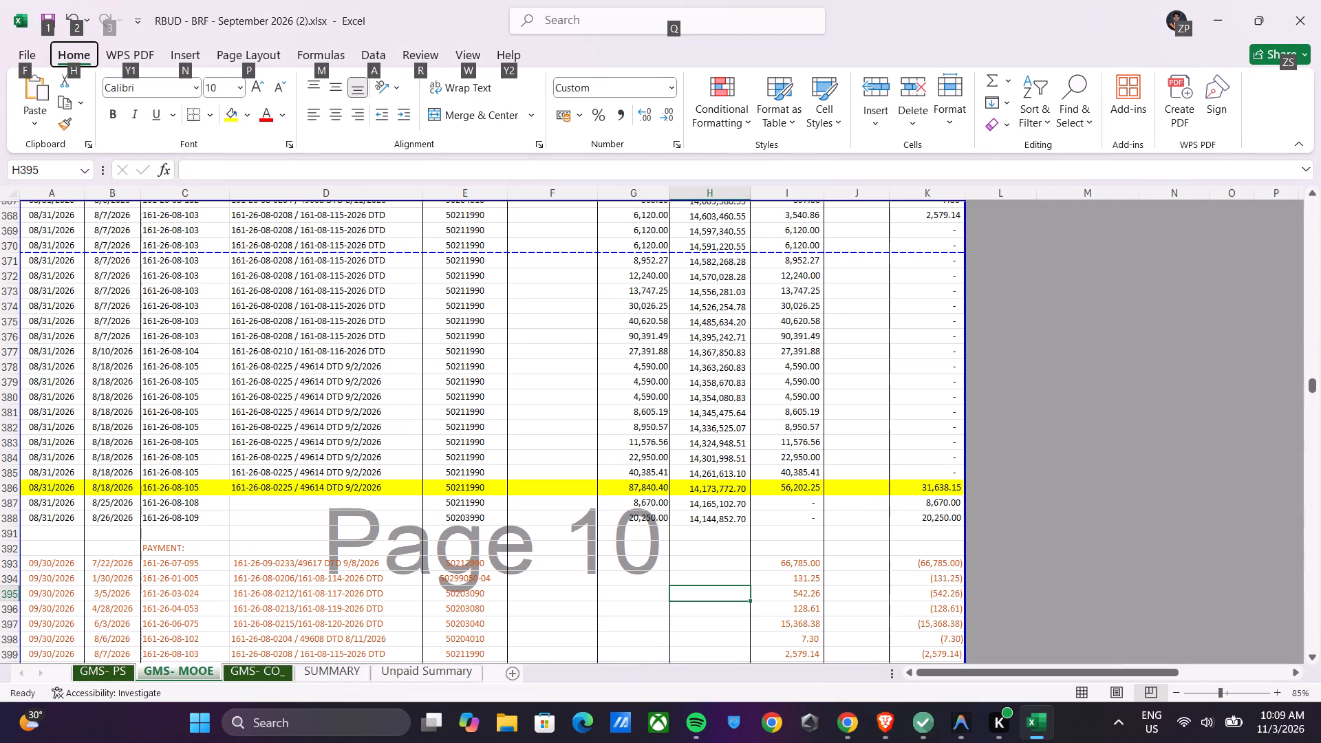
scroll(407, 335, "up", 20)
scroll(407, 335, "up", 9)
left_click(522, 398)
scroll(522, 398, "up", 6)
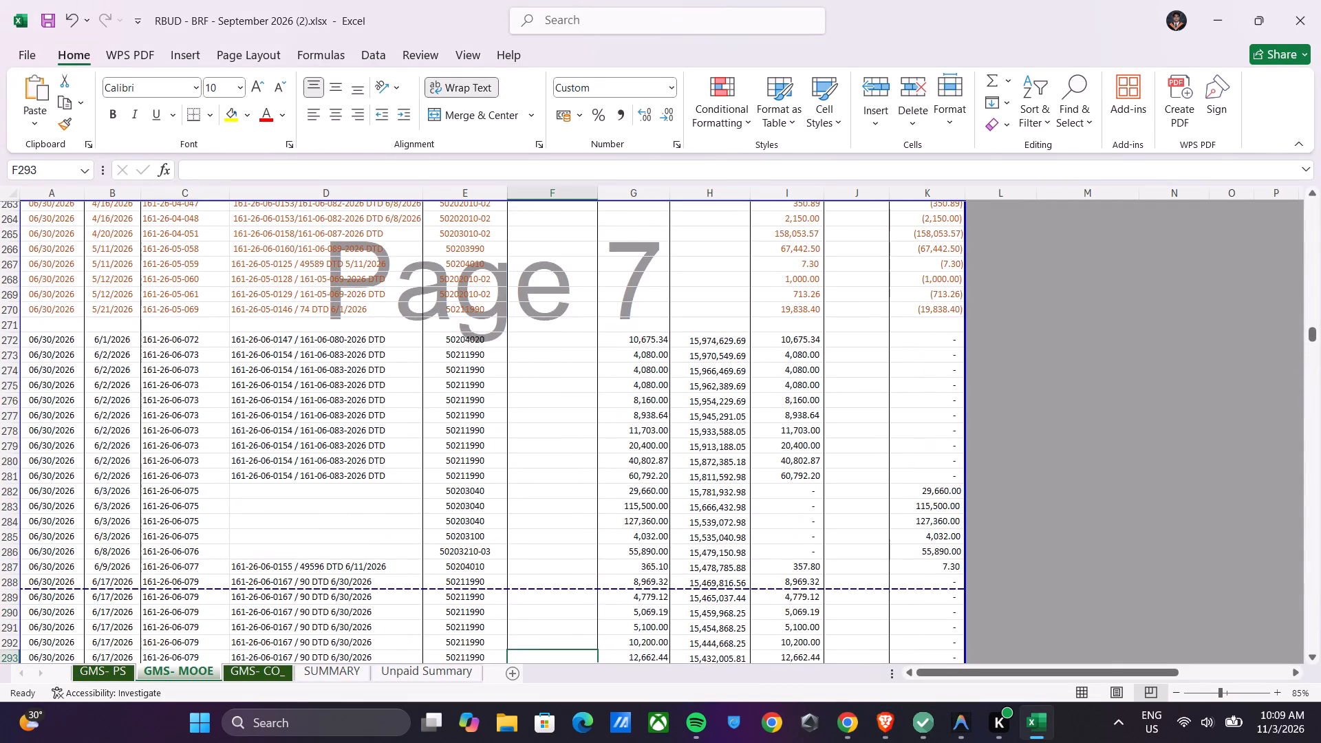
scroll(522, 398, "up", 11)
scroll(522, 398, "down", 5)
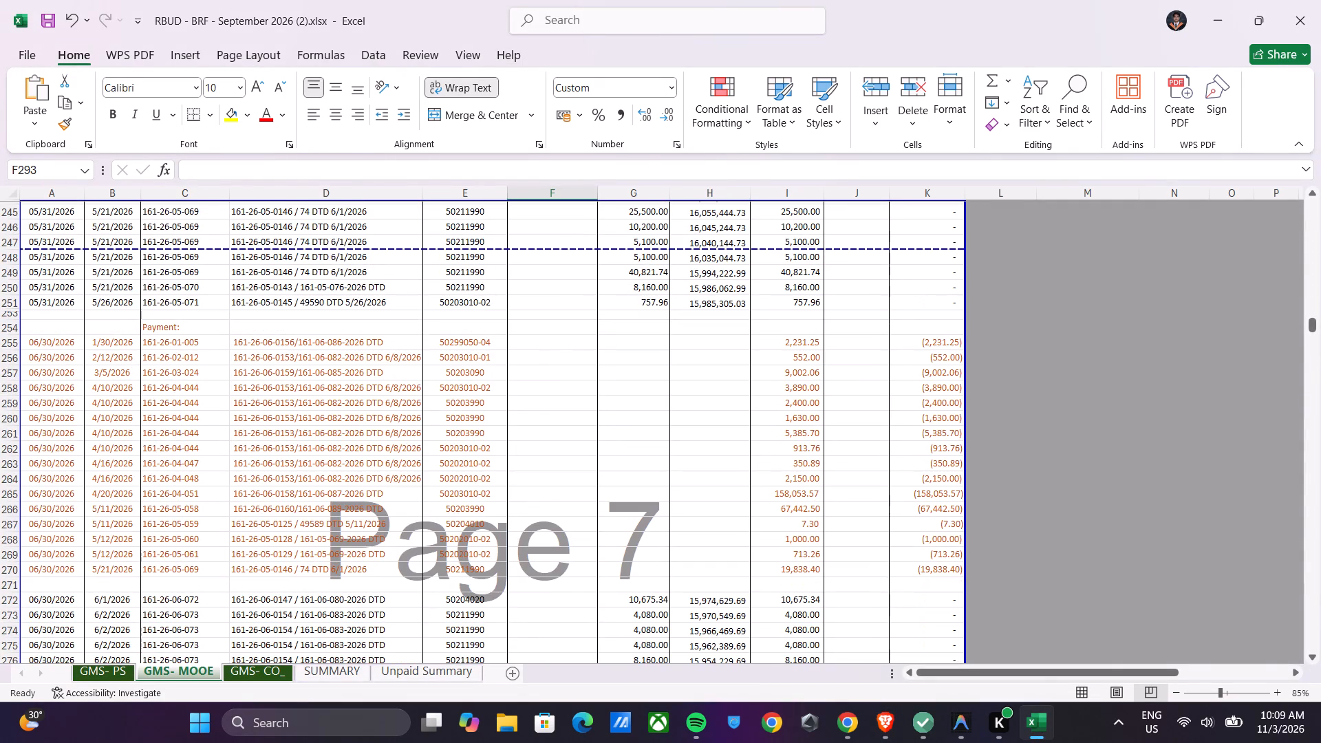
key("alt+Tab")
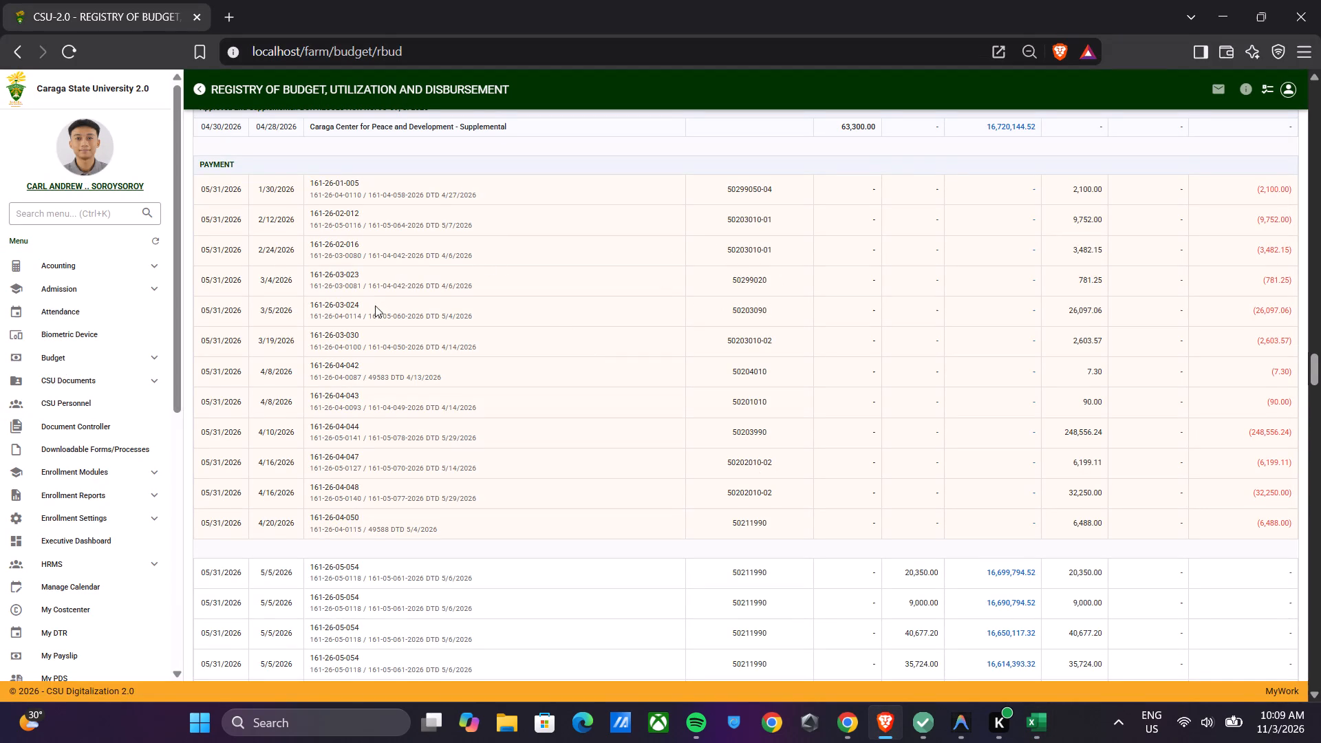
left_click_drag(364, 428, 1080, 444)
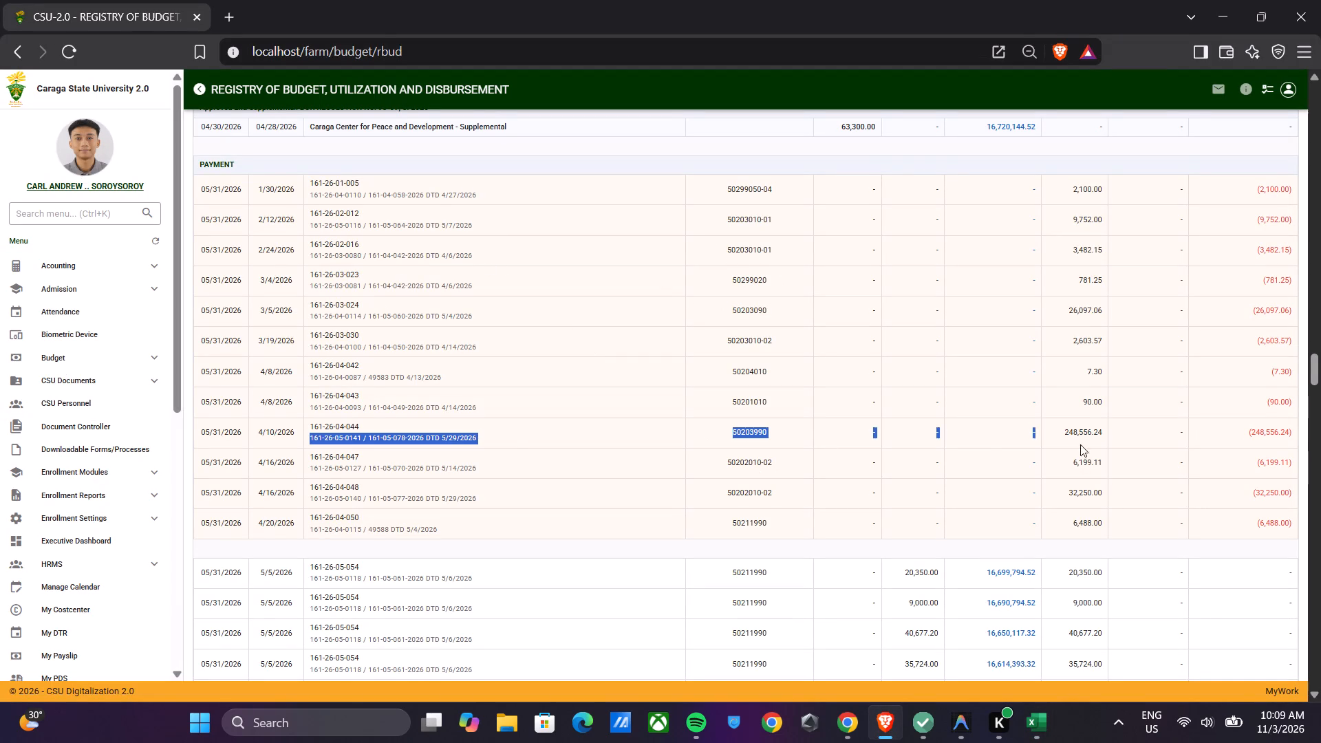
left_click_drag(1080, 444, 1298, 442)
key("alt+Tab")
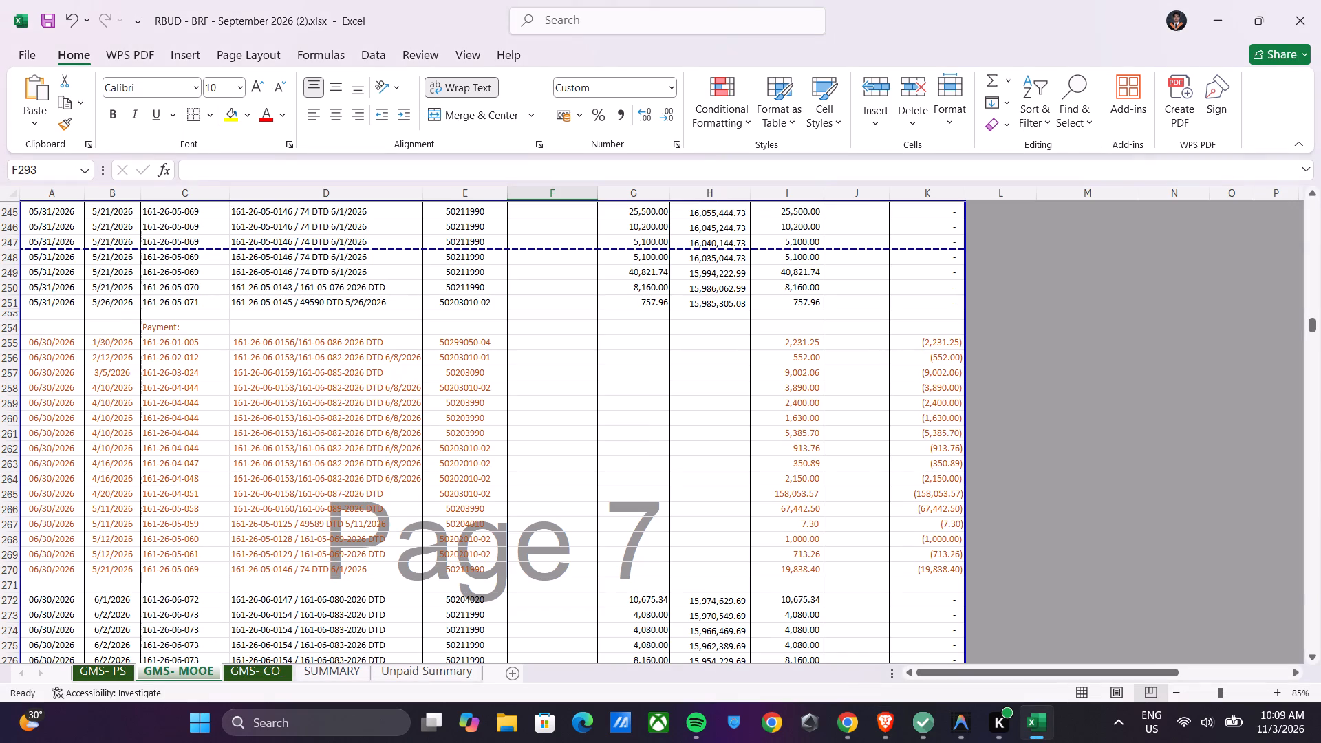
left_click_drag(199, 387, 215, 443)
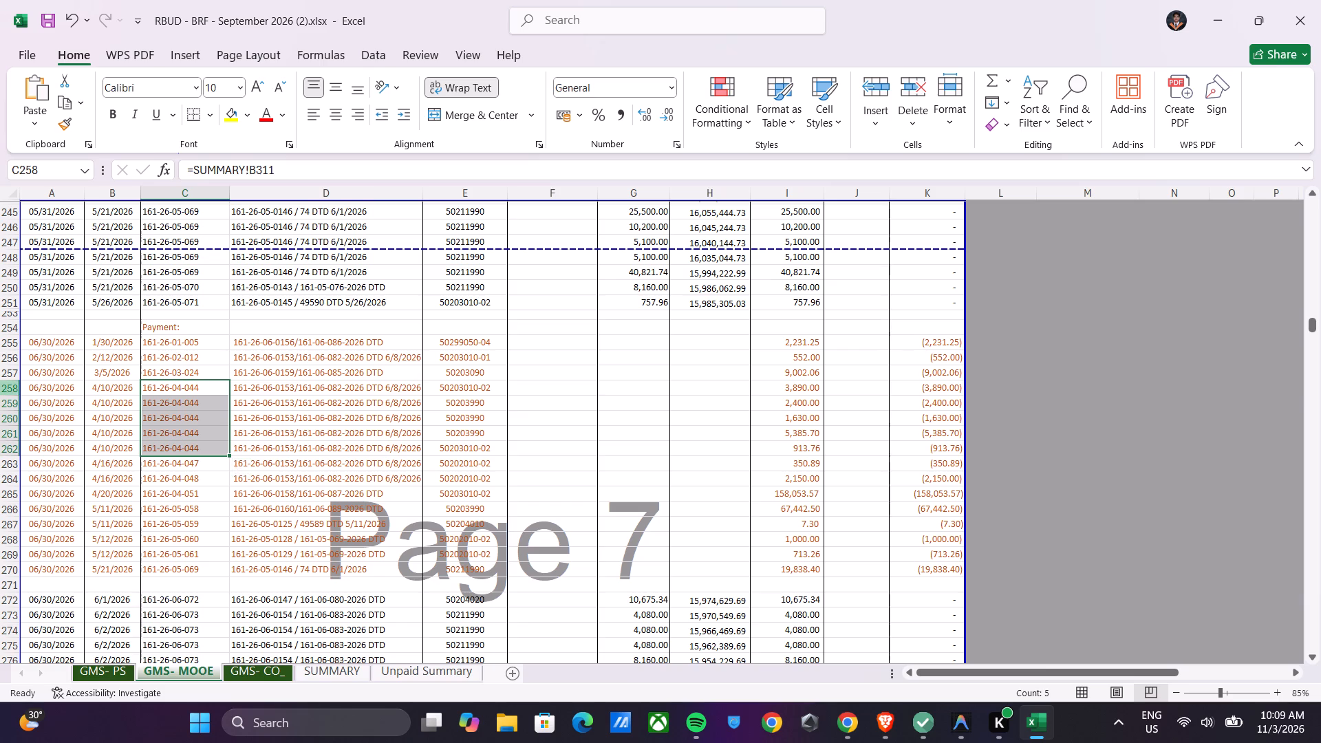
left_click_drag(10, 387, 3, 421)
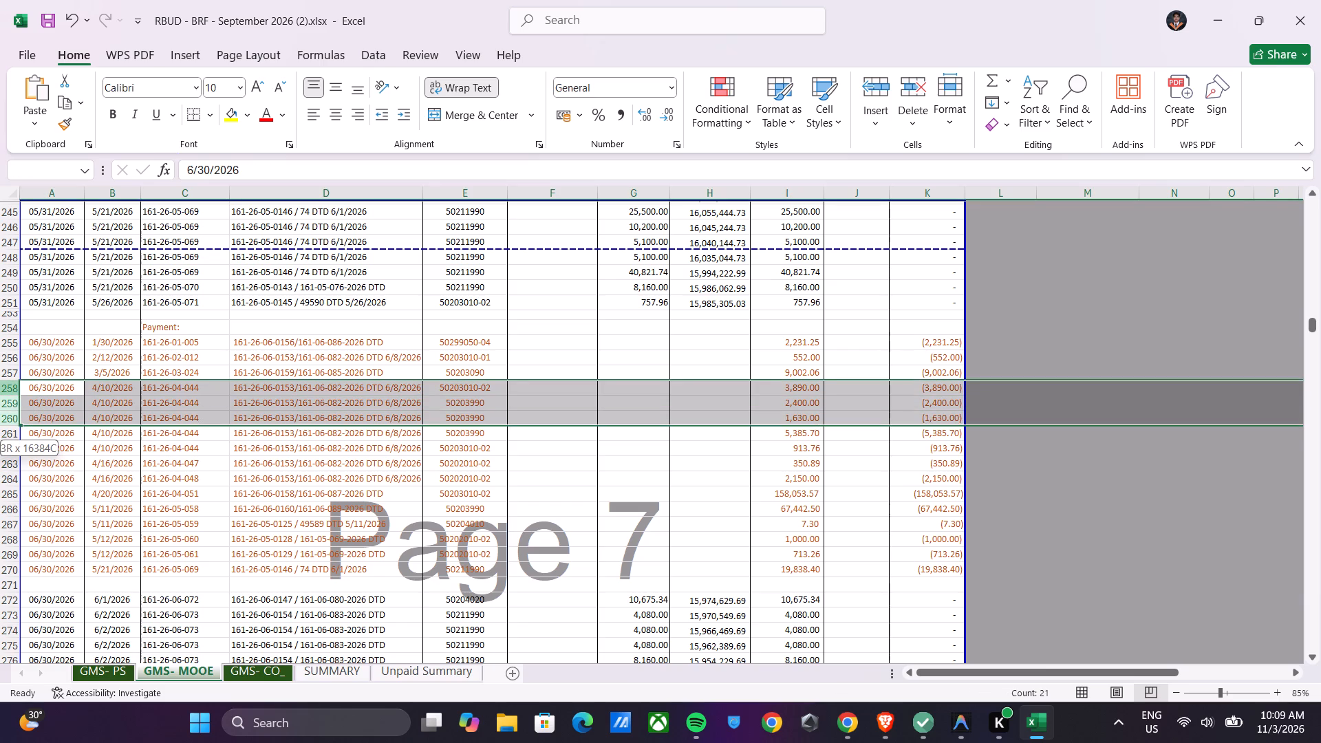
left_click_drag(3, 421, 4, 442)
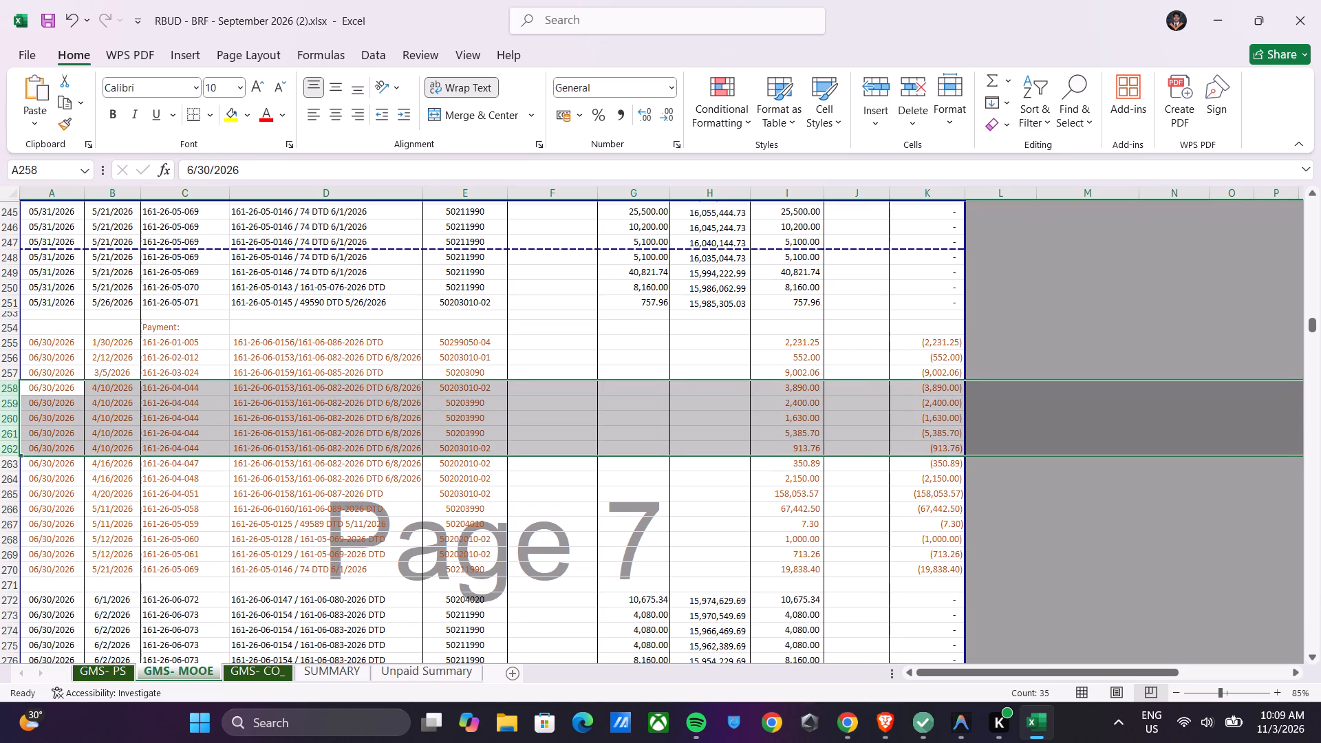
left_click_drag(931, 388, 931, 443)
key("alt+Tab")
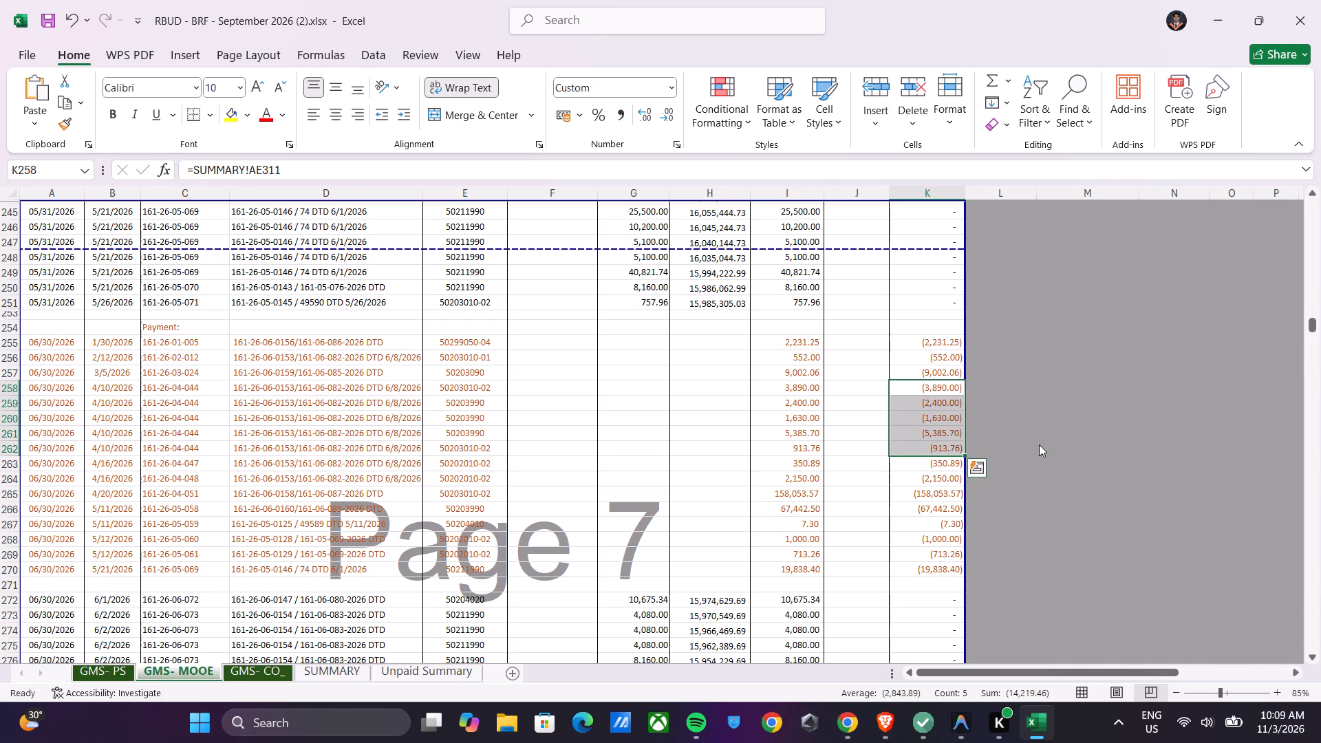
key("alt+Tab")
key("alt+Tab")
key("alt+Tab")
key("alt+Tab")
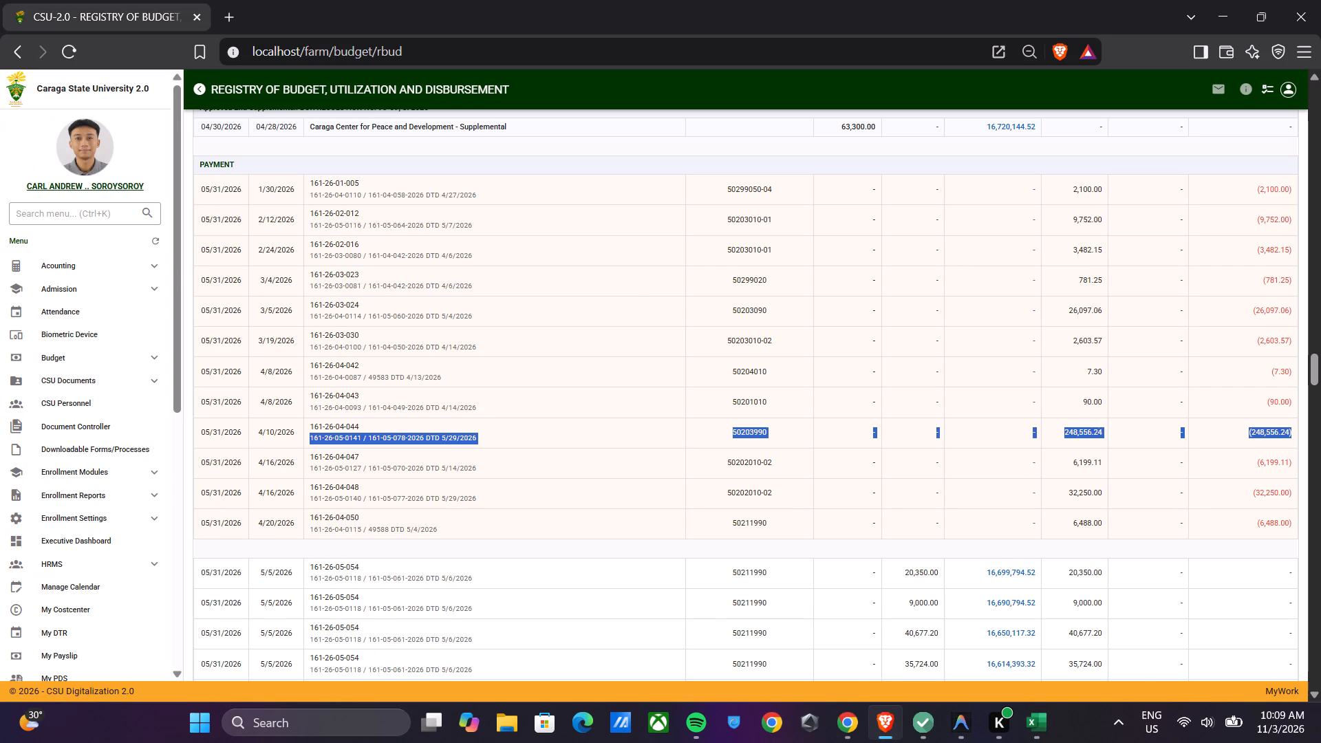
key("alt+Tab")
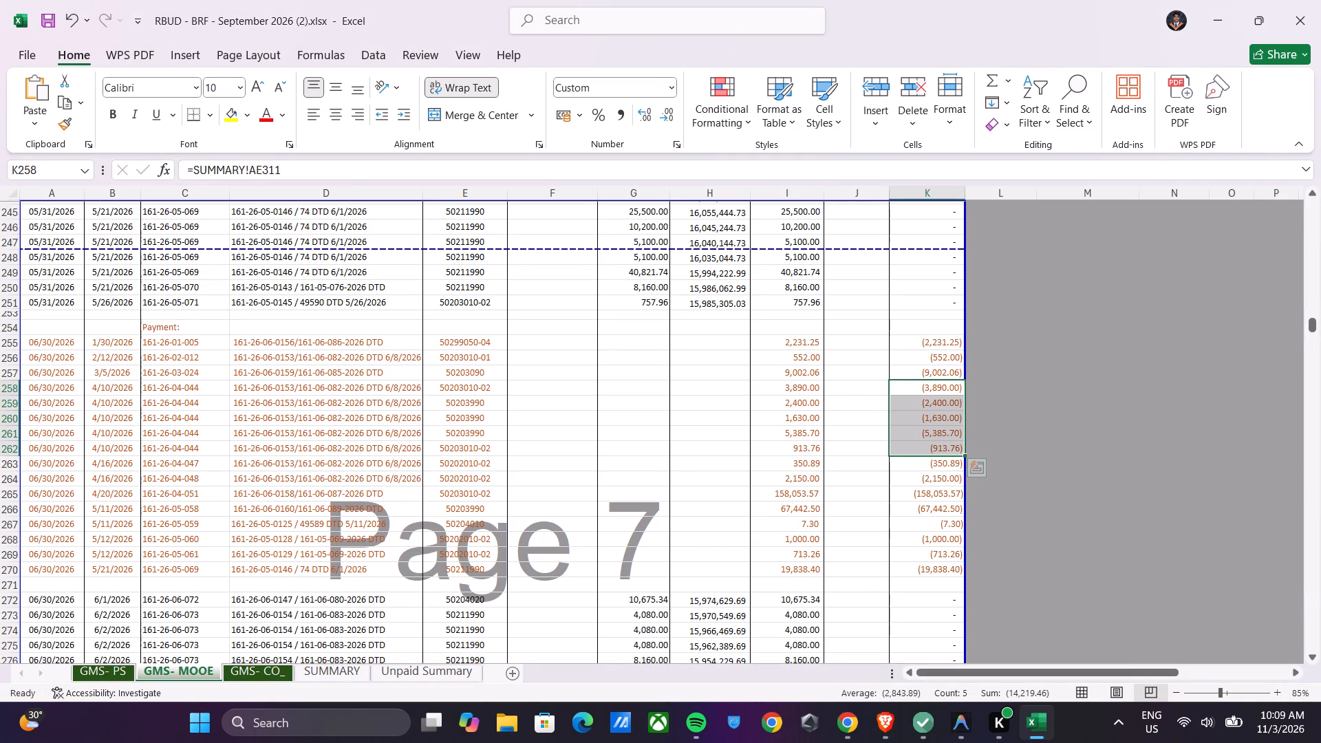
left_click_drag(790, 388, 781, 470)
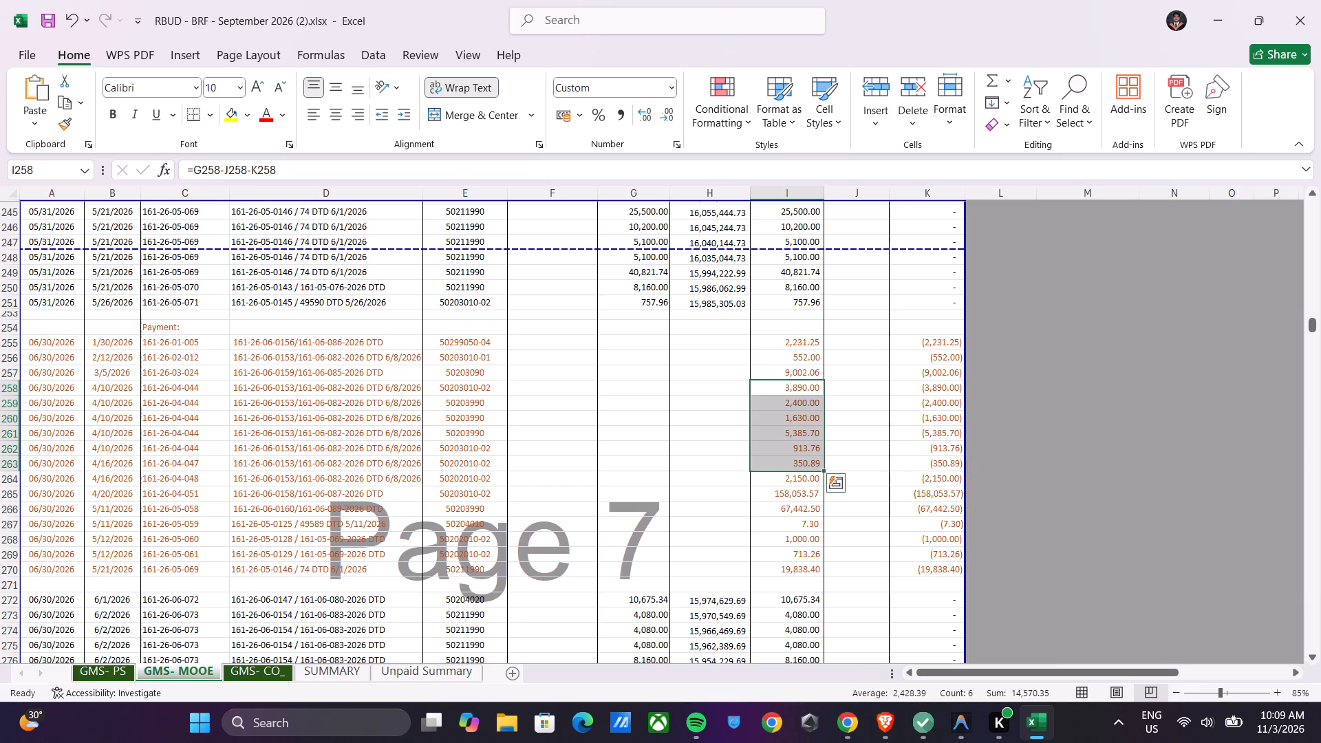
left_click_drag(182, 452, 157, 452)
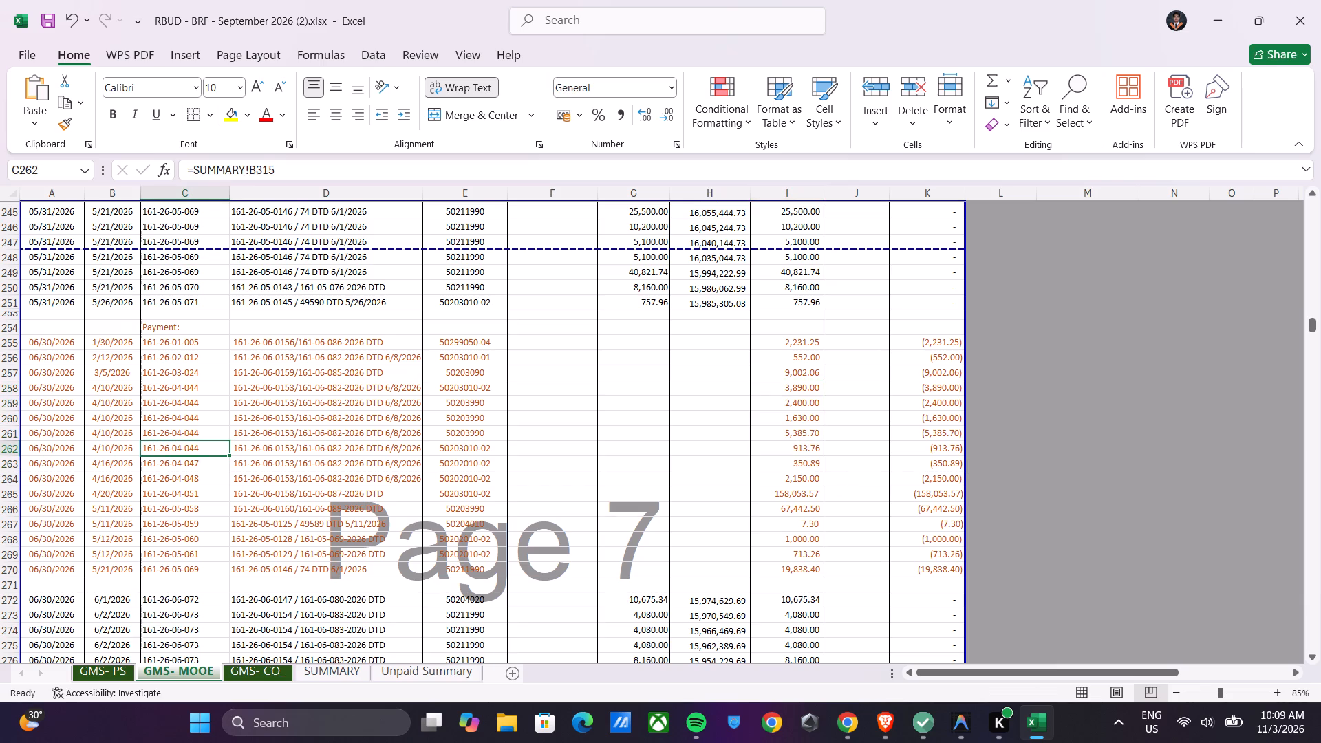
left_click_drag(7, 447, 9, 385)
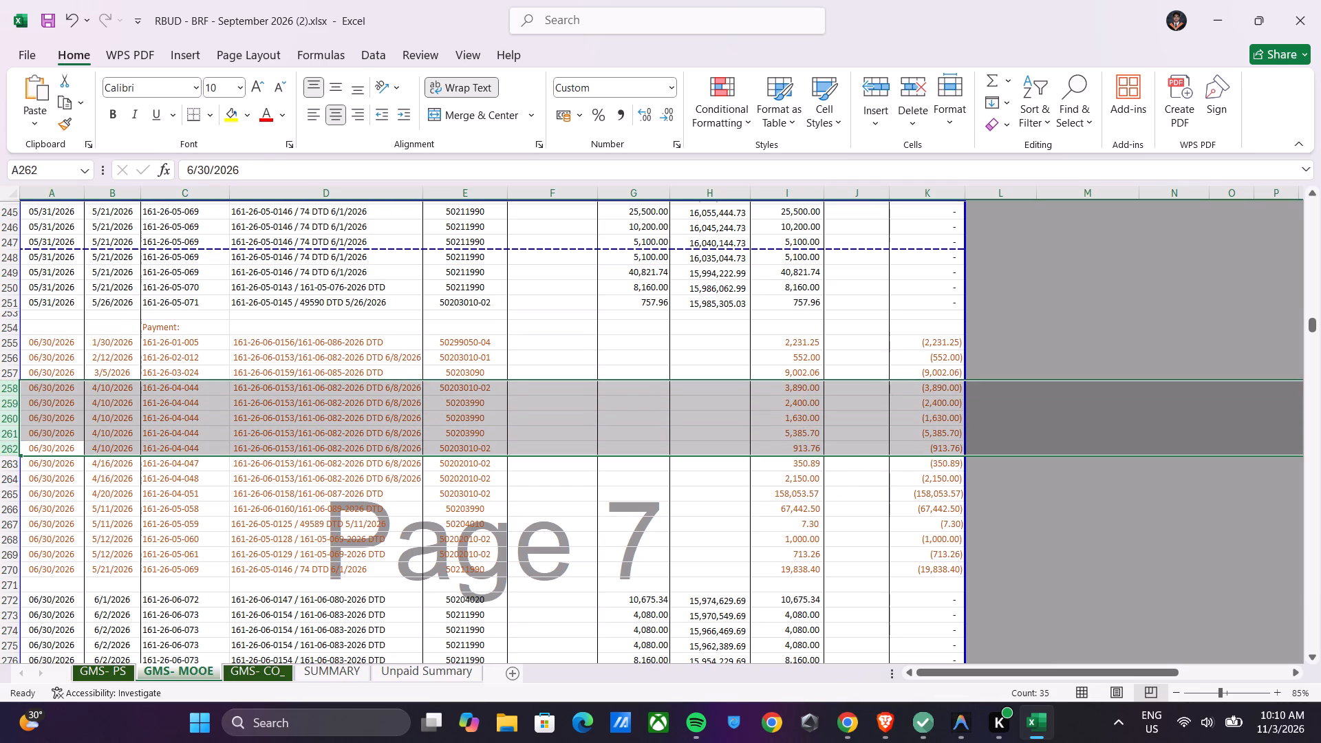
left_click_drag(807, 389, 808, 428)
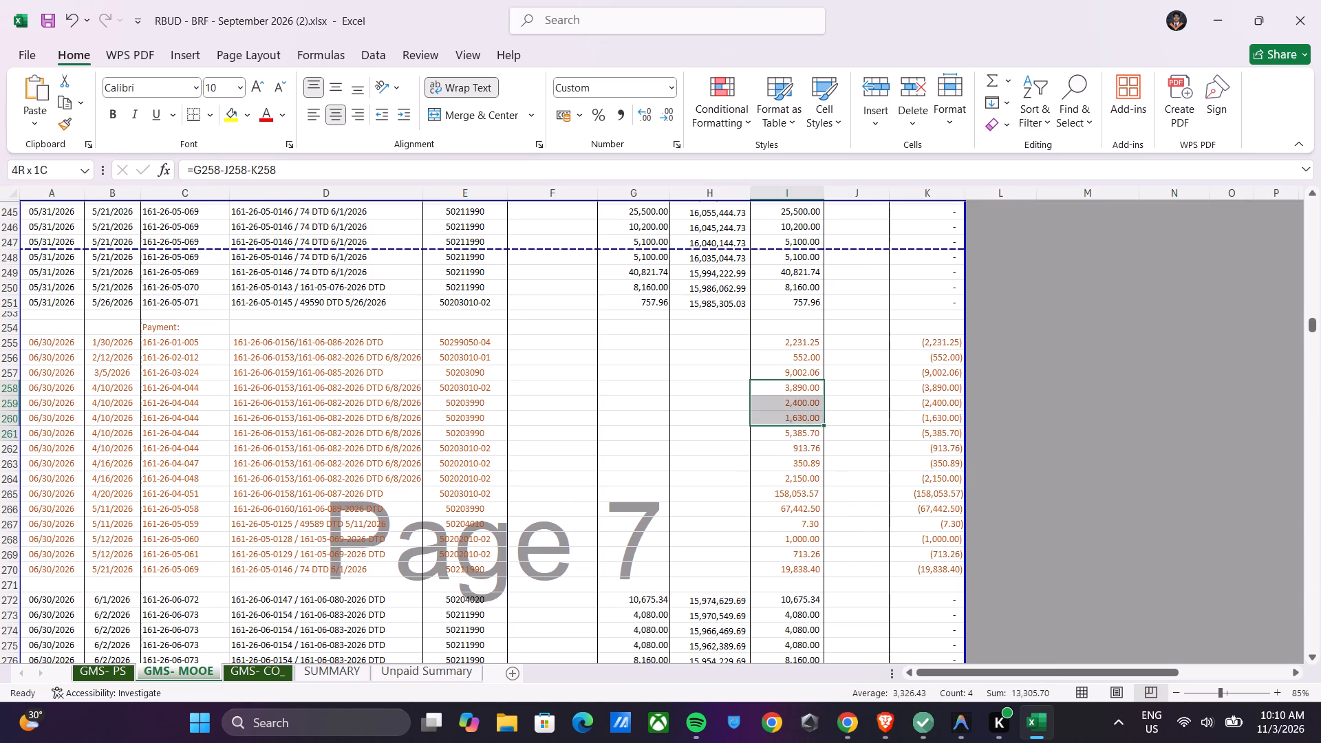
left_click_drag(808, 428, 808, 453)
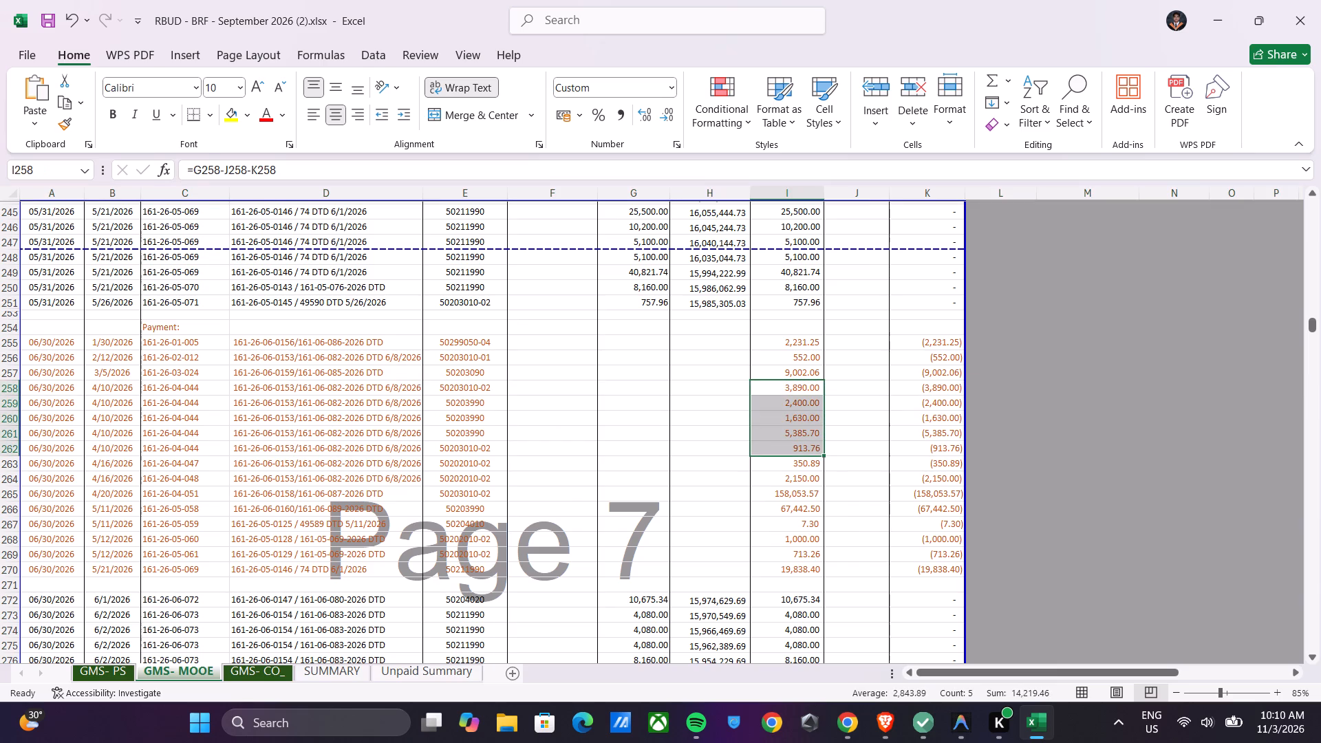
key("alt+Tab")
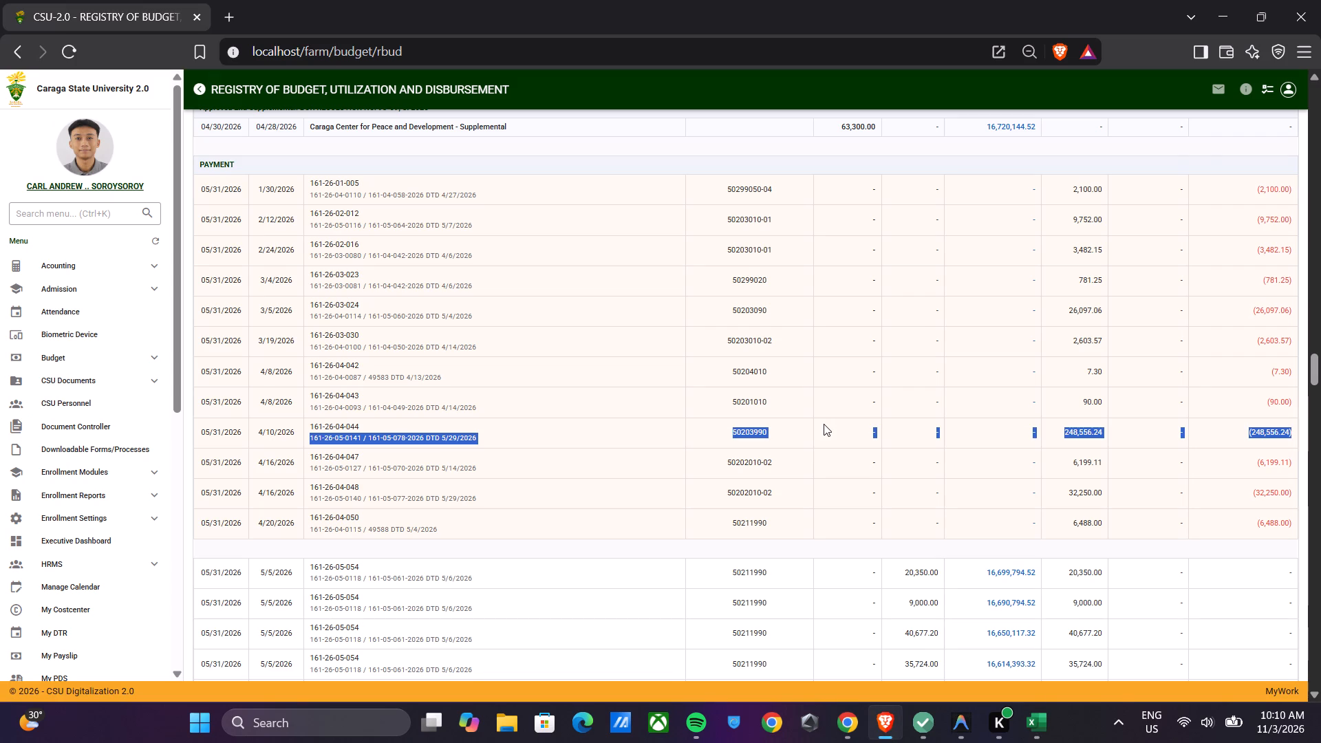
key("alt+Tab")
key("alt+Tab")
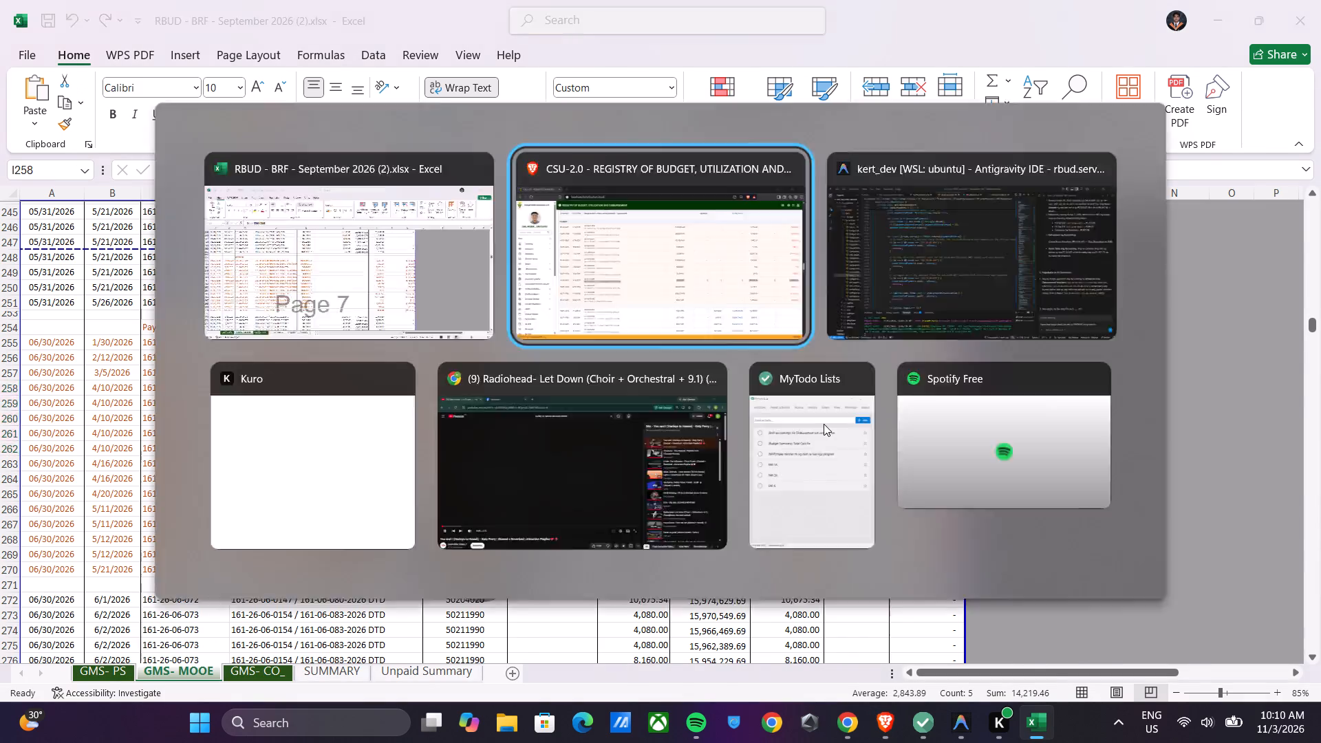
key("alt+Tab")
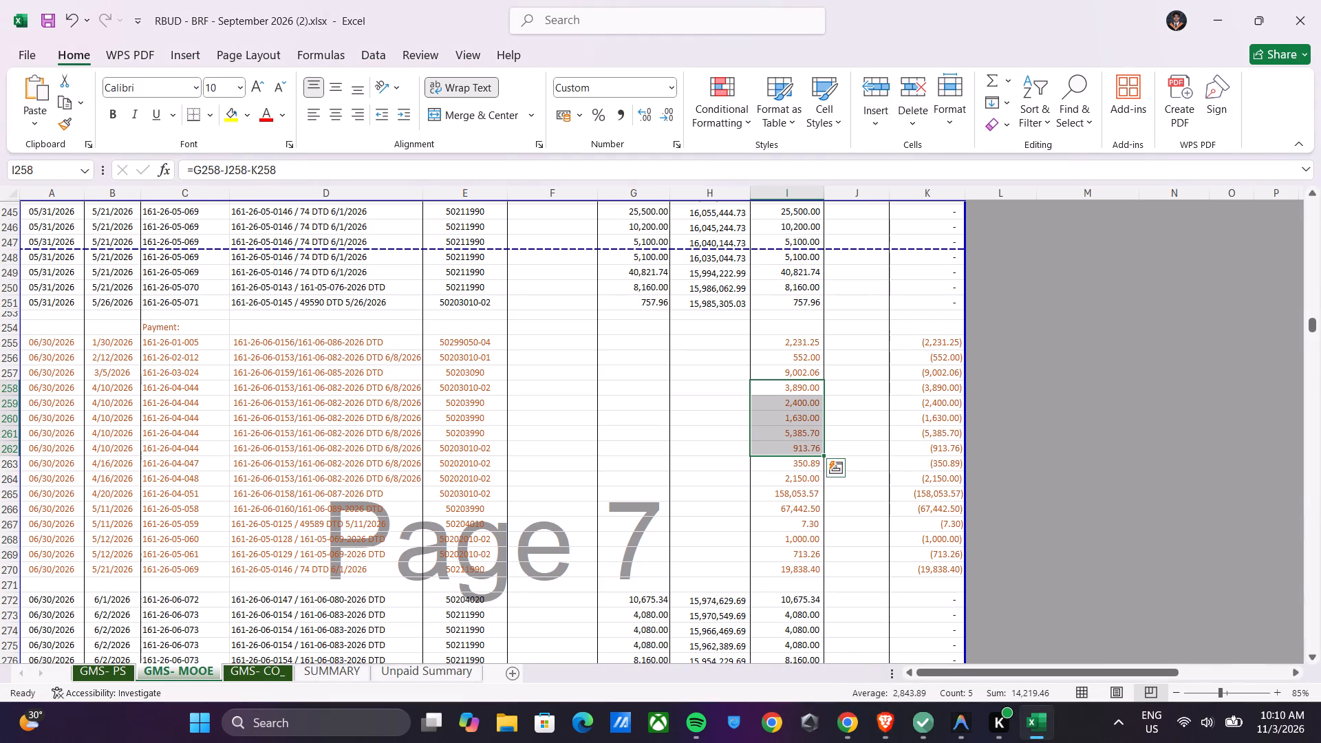
key("alt+Tab")
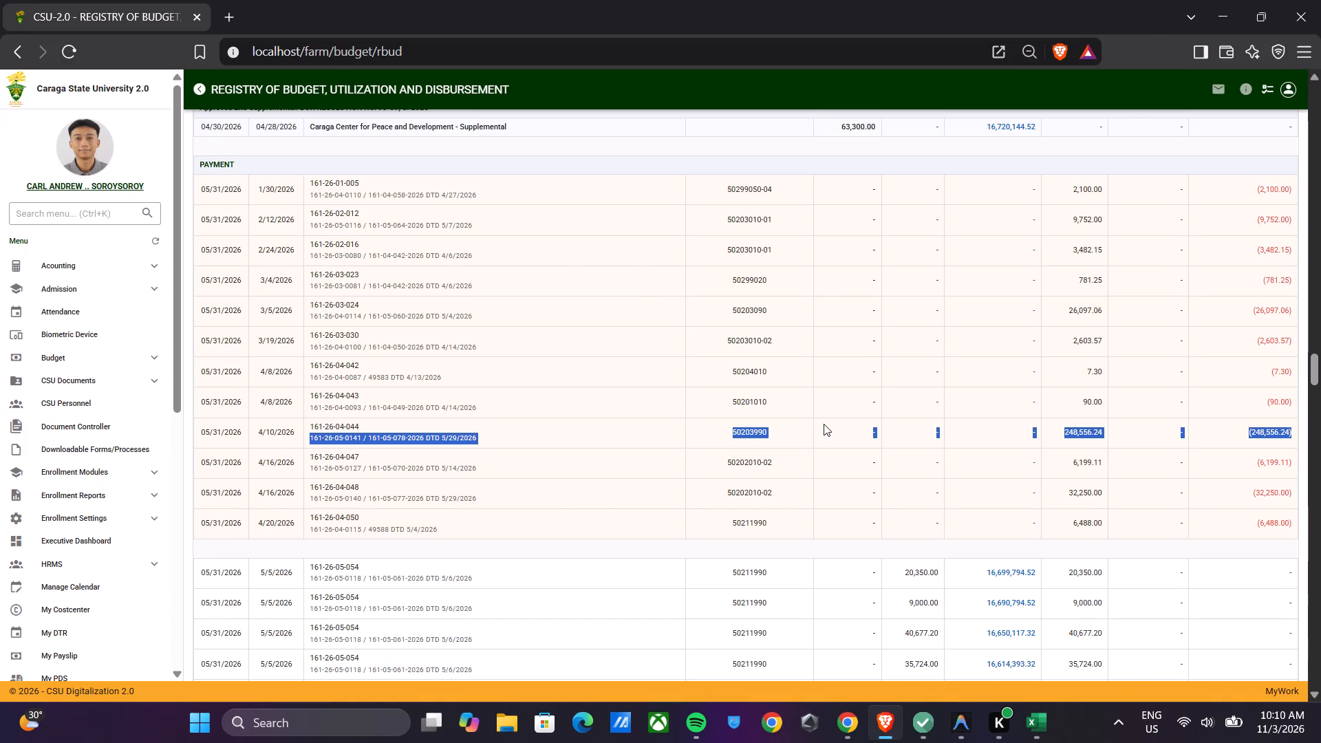
key("alt+Tab")
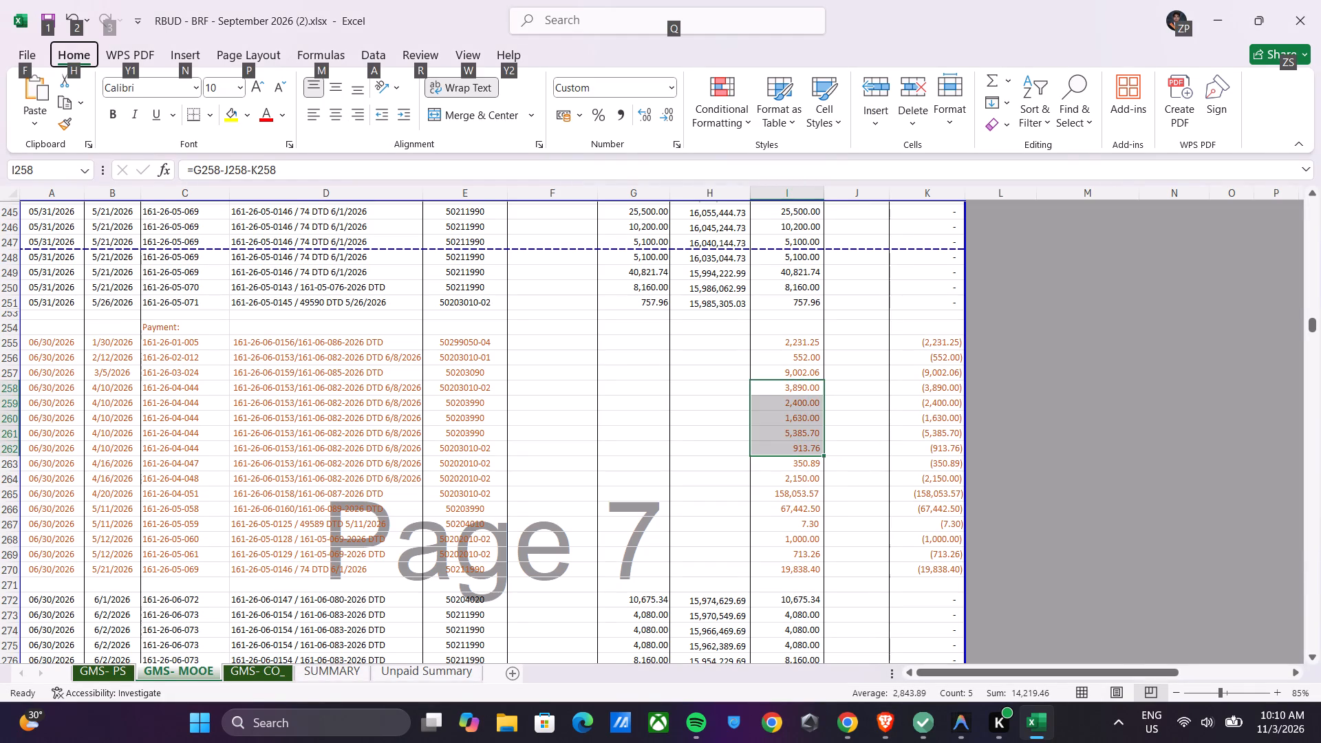
key("alt+Tab")
key("alt+Tab")
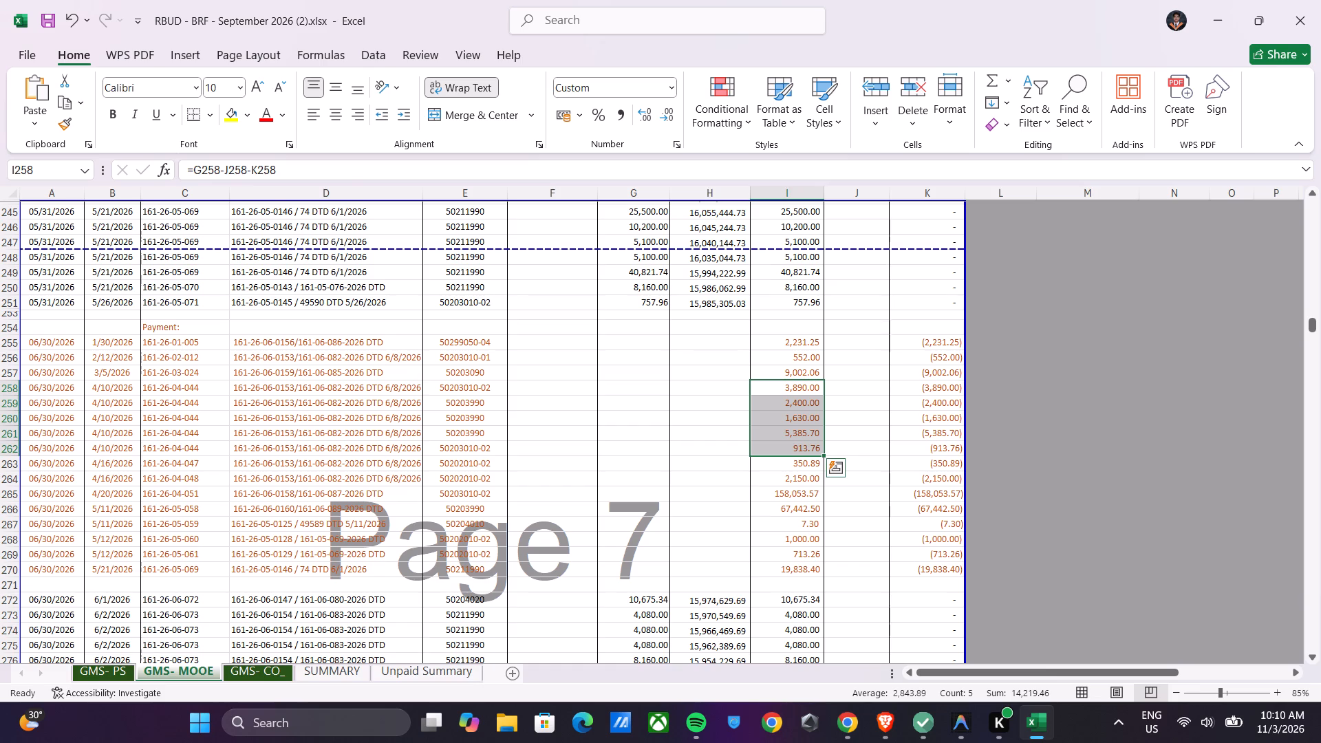
key("alt+Tab")
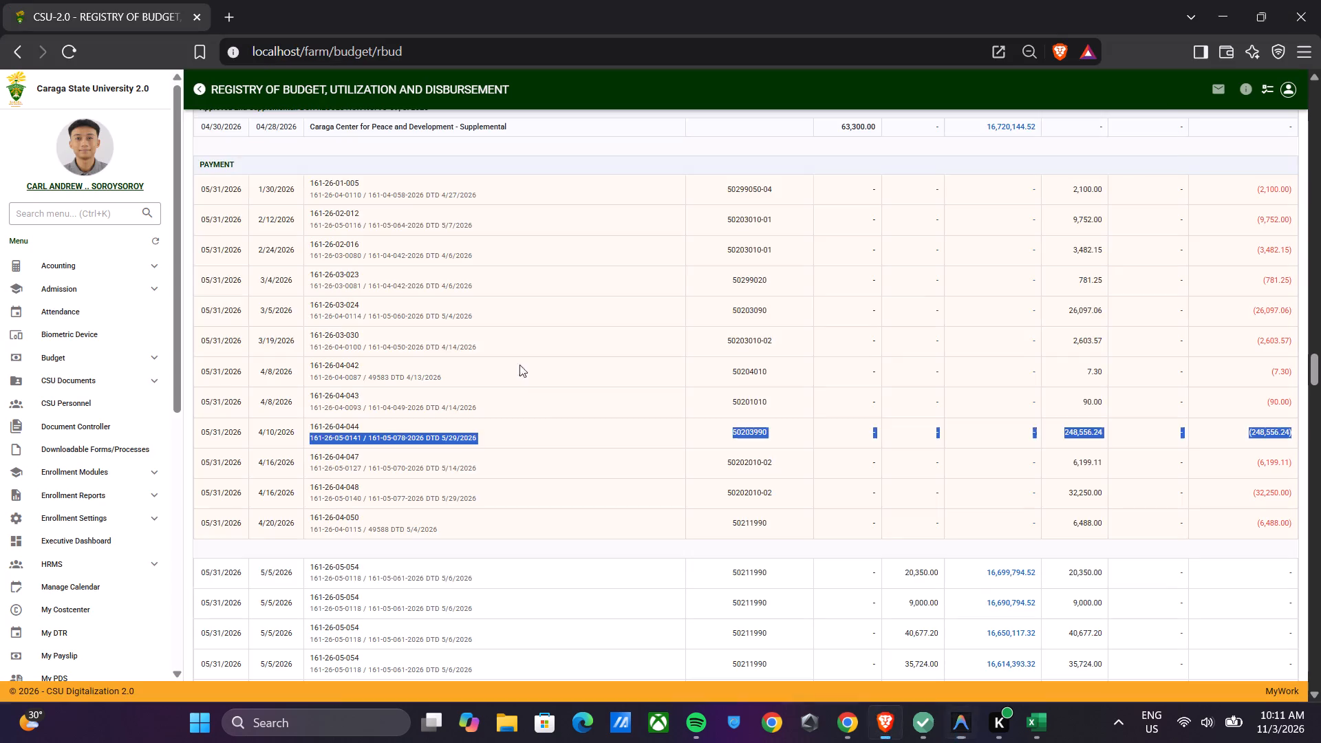
key("alt+Tab")
left_click(967, 270, "alt")
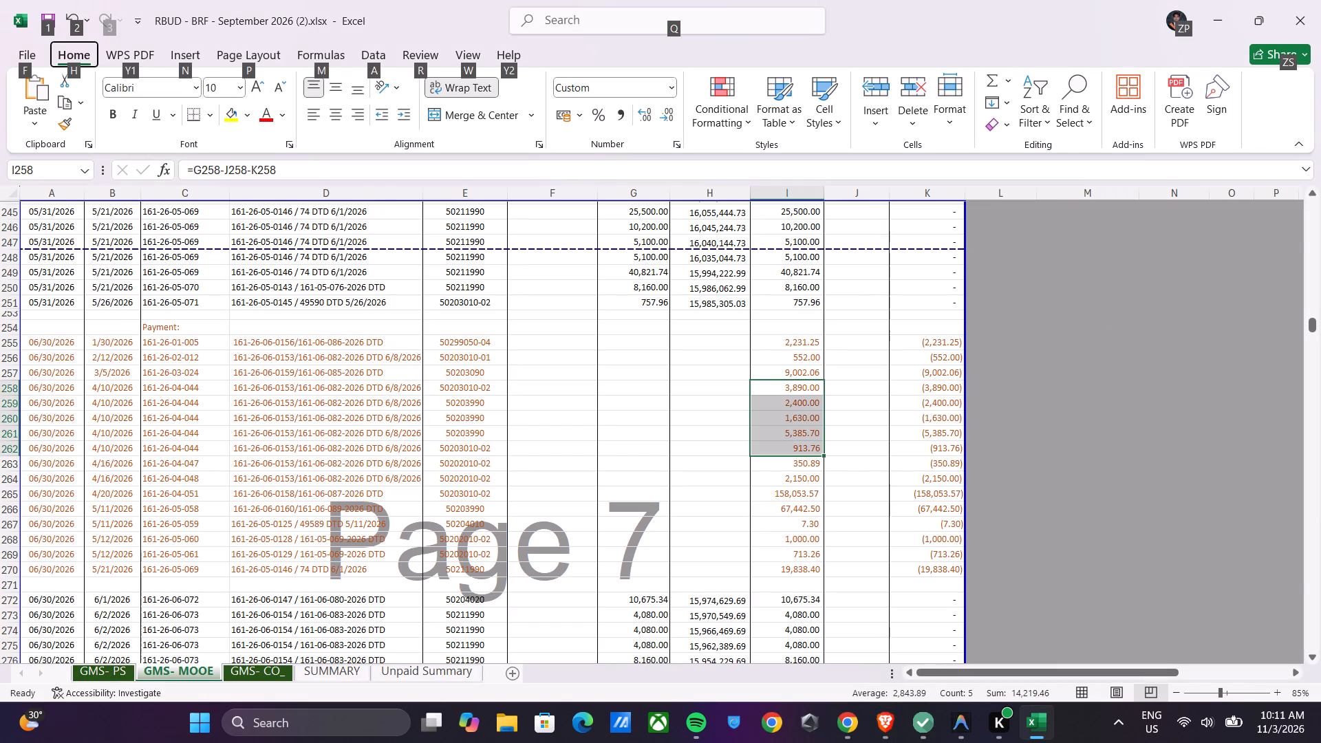
left_click(272, 345)
key("alt+Tab")
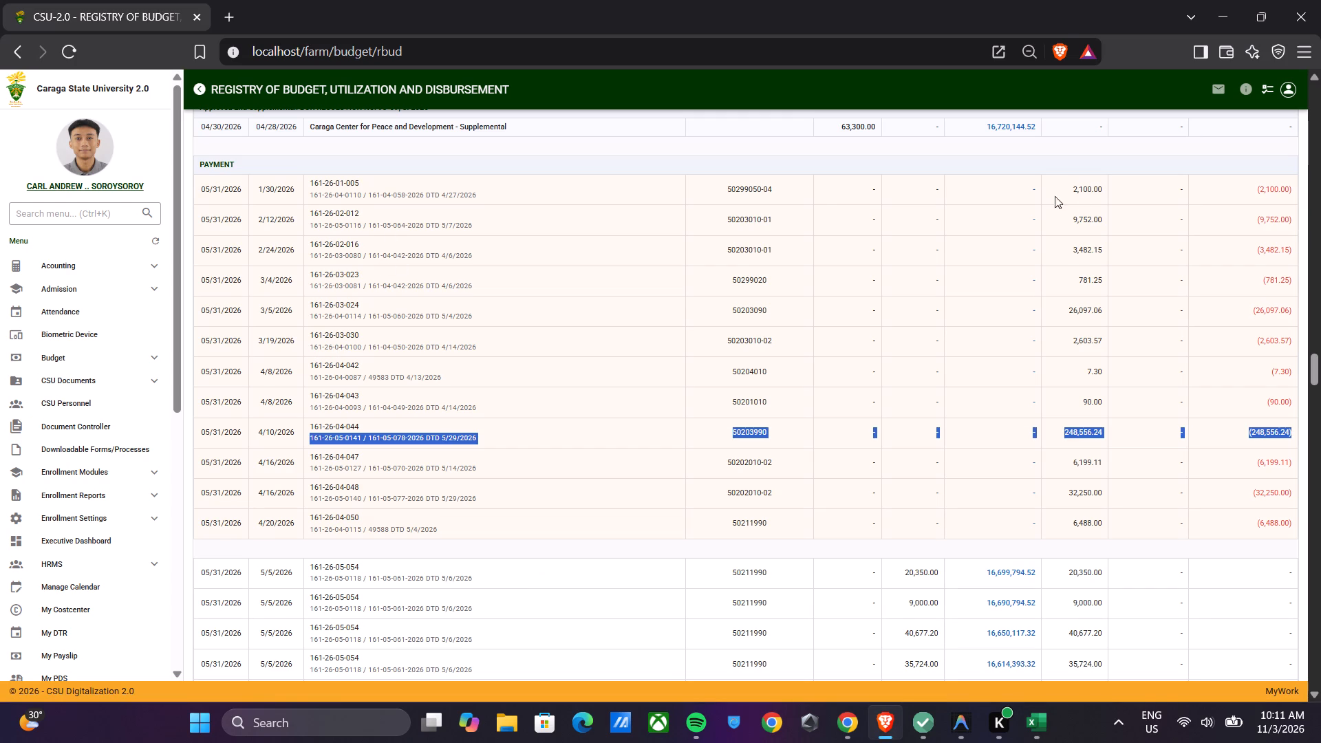
left_click_drag(1241, 189, 1302, 186)
key("alt+Tab")
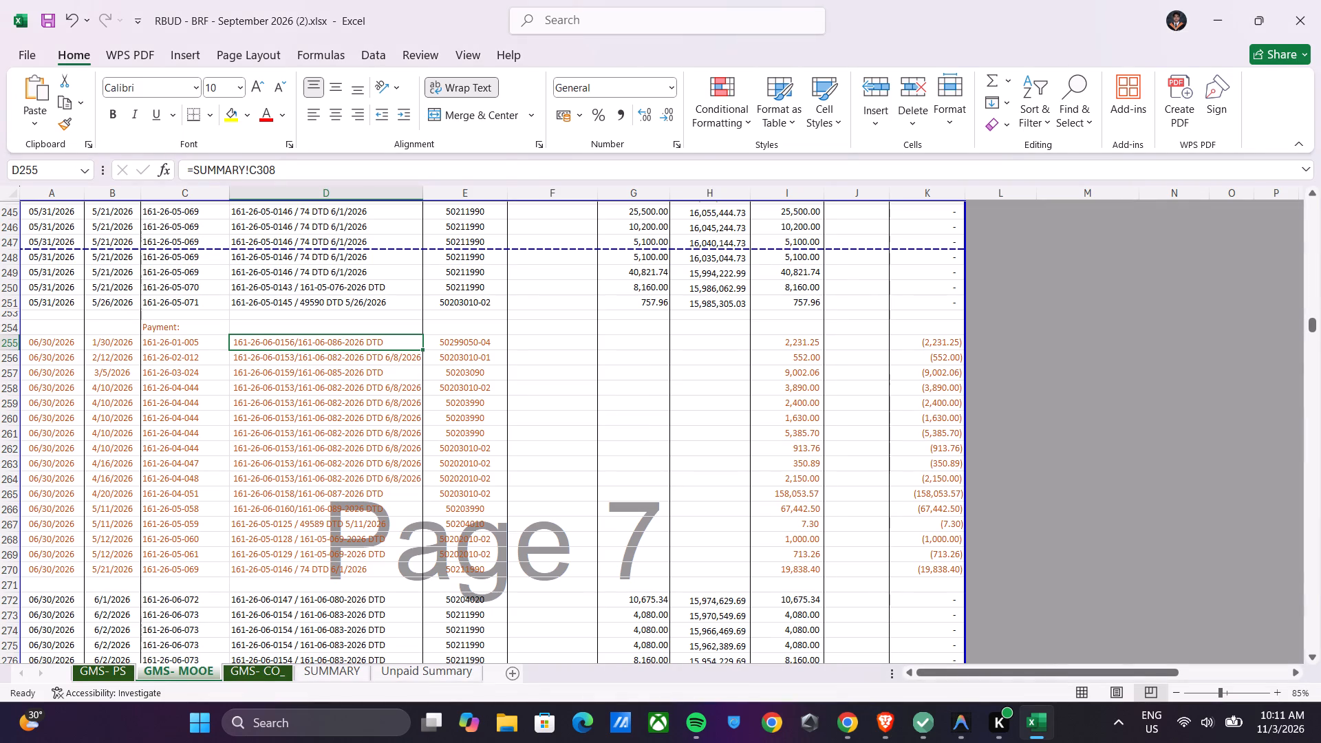
key("alt+Tab")
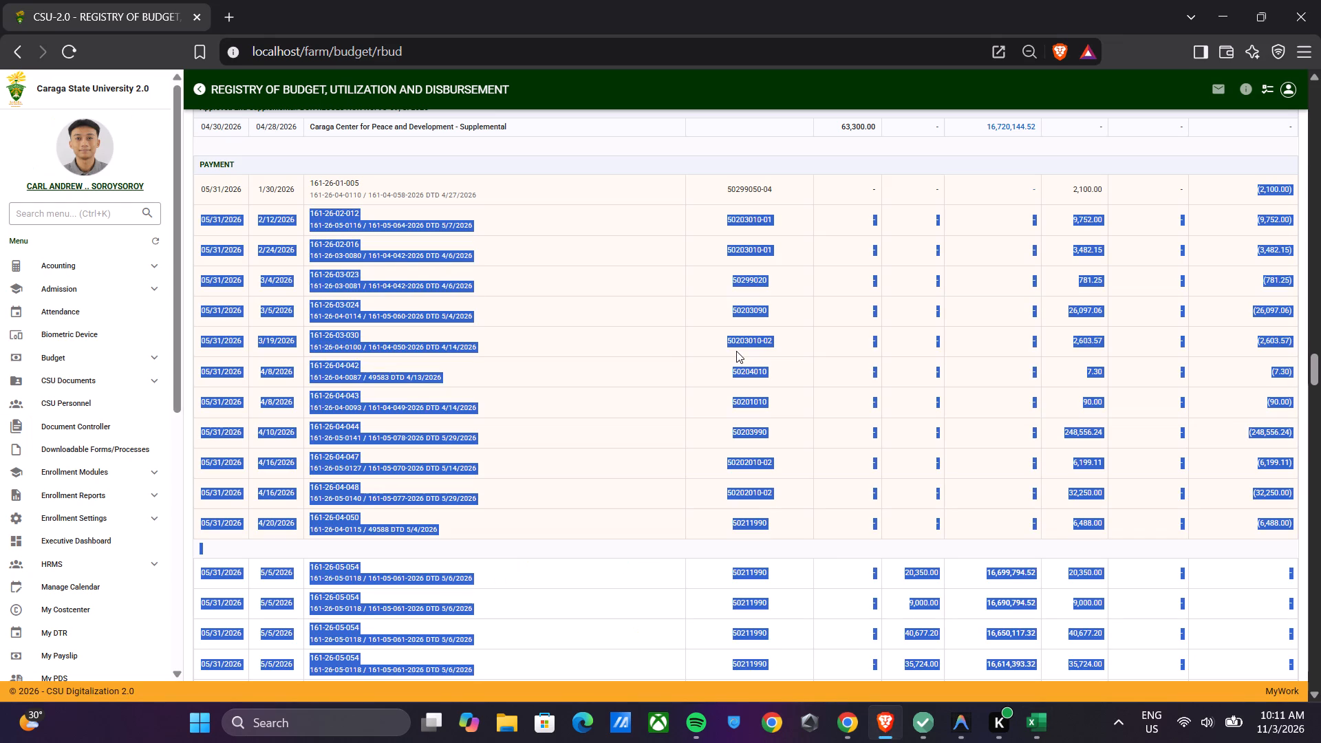
key("alt+Tab")
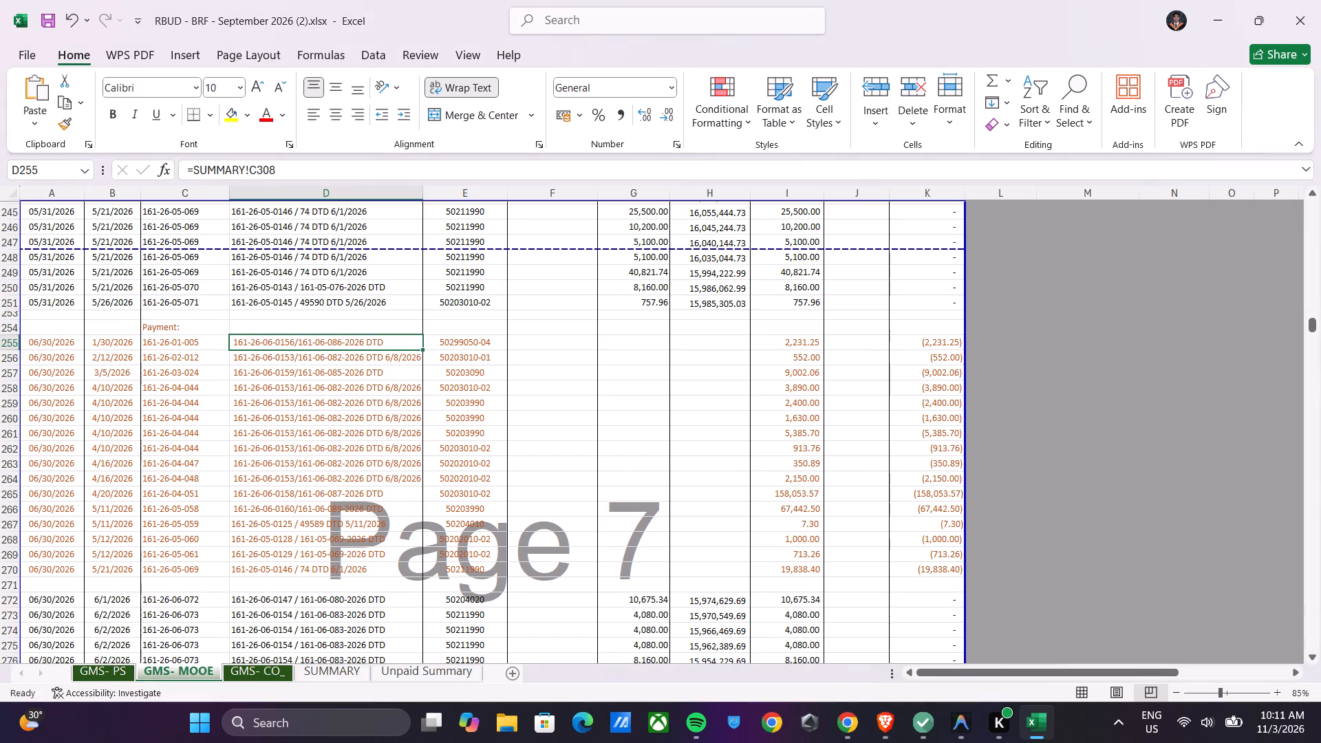
key("alt+Tab")
left_click(397, 221)
left_click(372, 221)
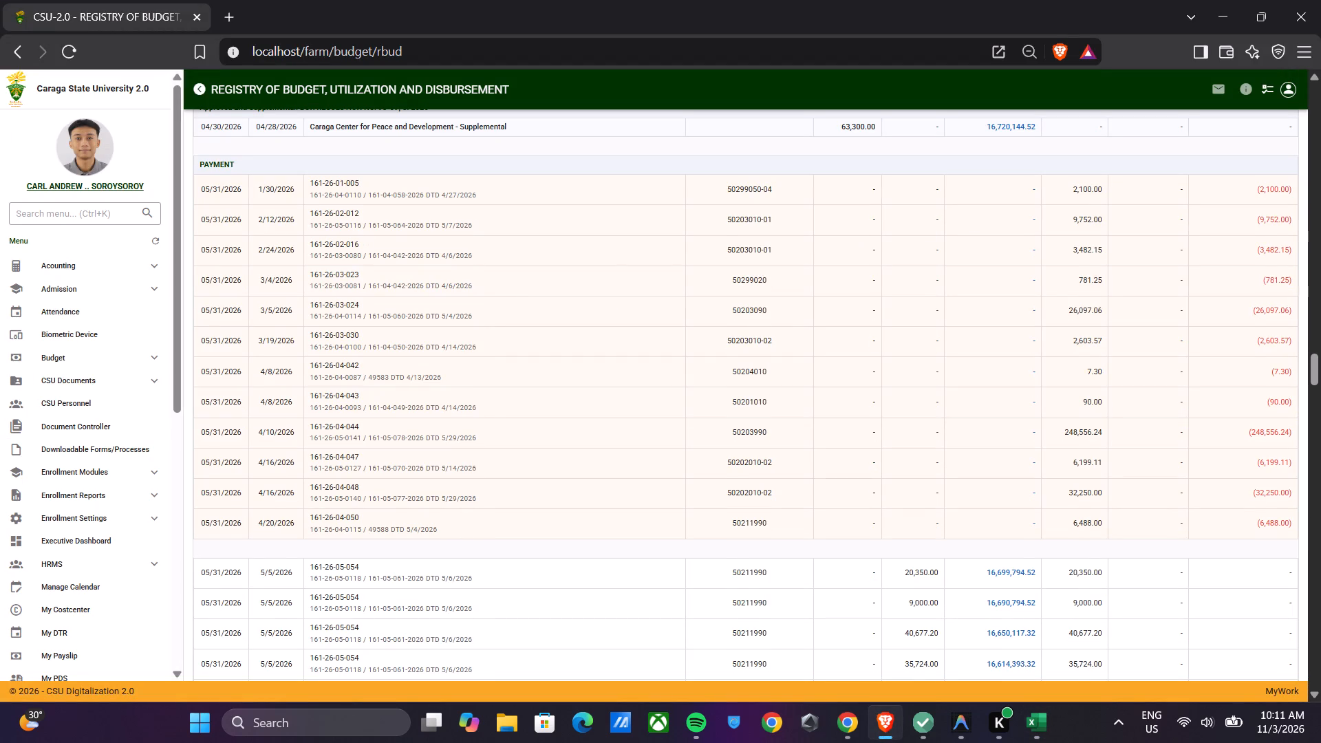
left_click_drag(1254, 215, 1290, 217)
key("alt+Tab")
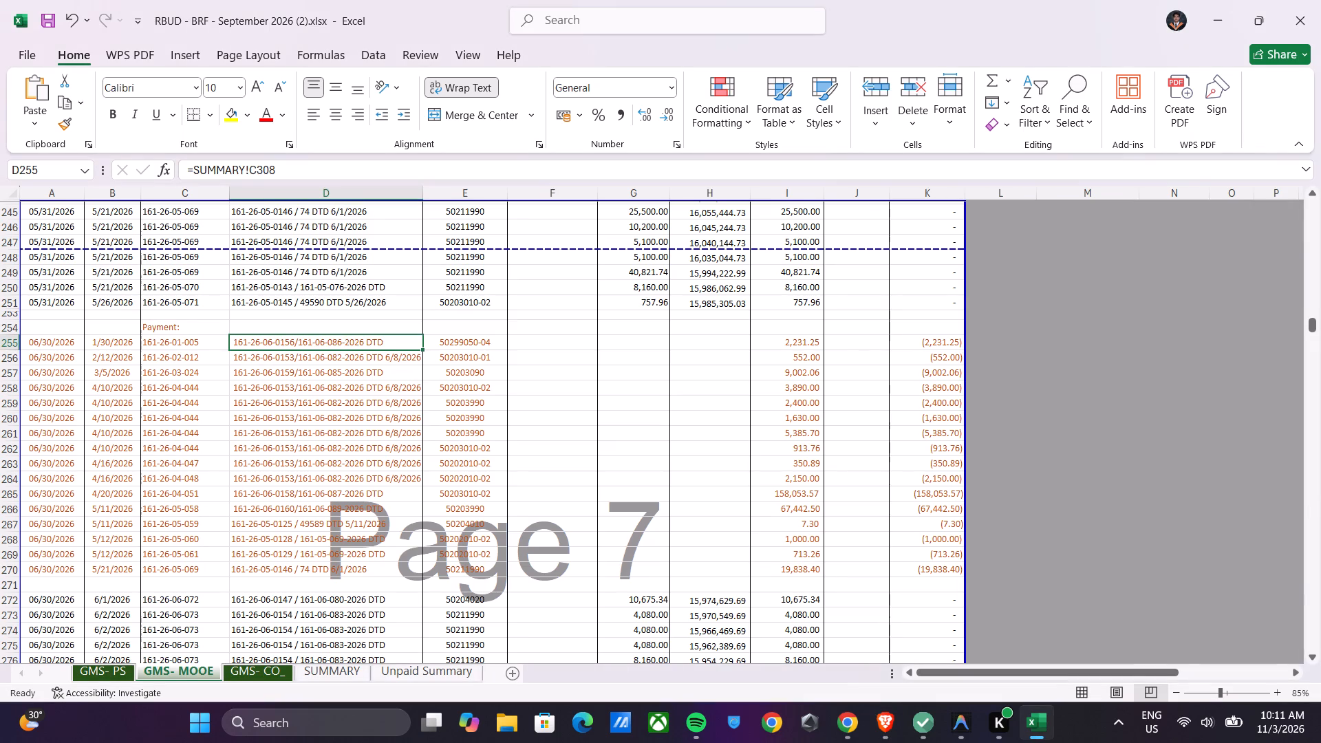
left_click(913, 360)
key("alt+Tab")
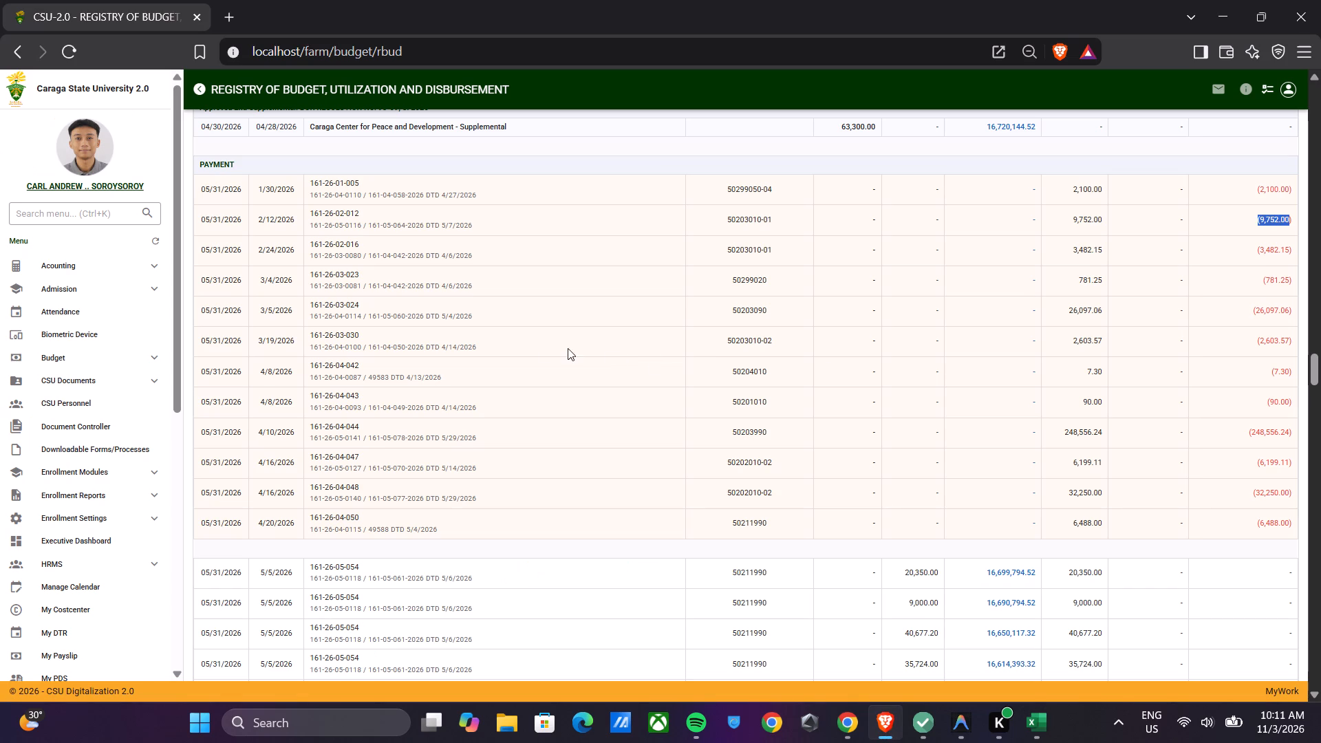
key("alt+Tab")
scroll(290, 378, "up", 9)
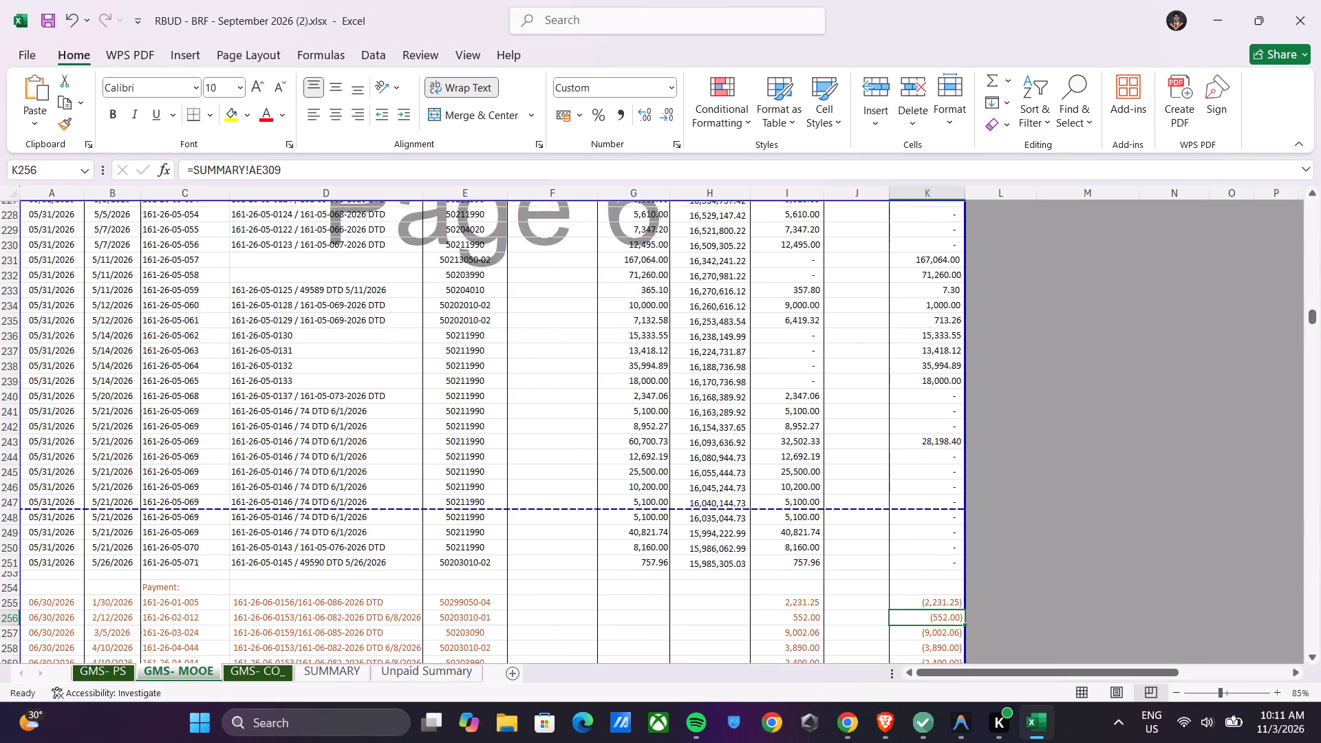
scroll(298, 380, "up", 10)
scroll(298, 380, "down", 3)
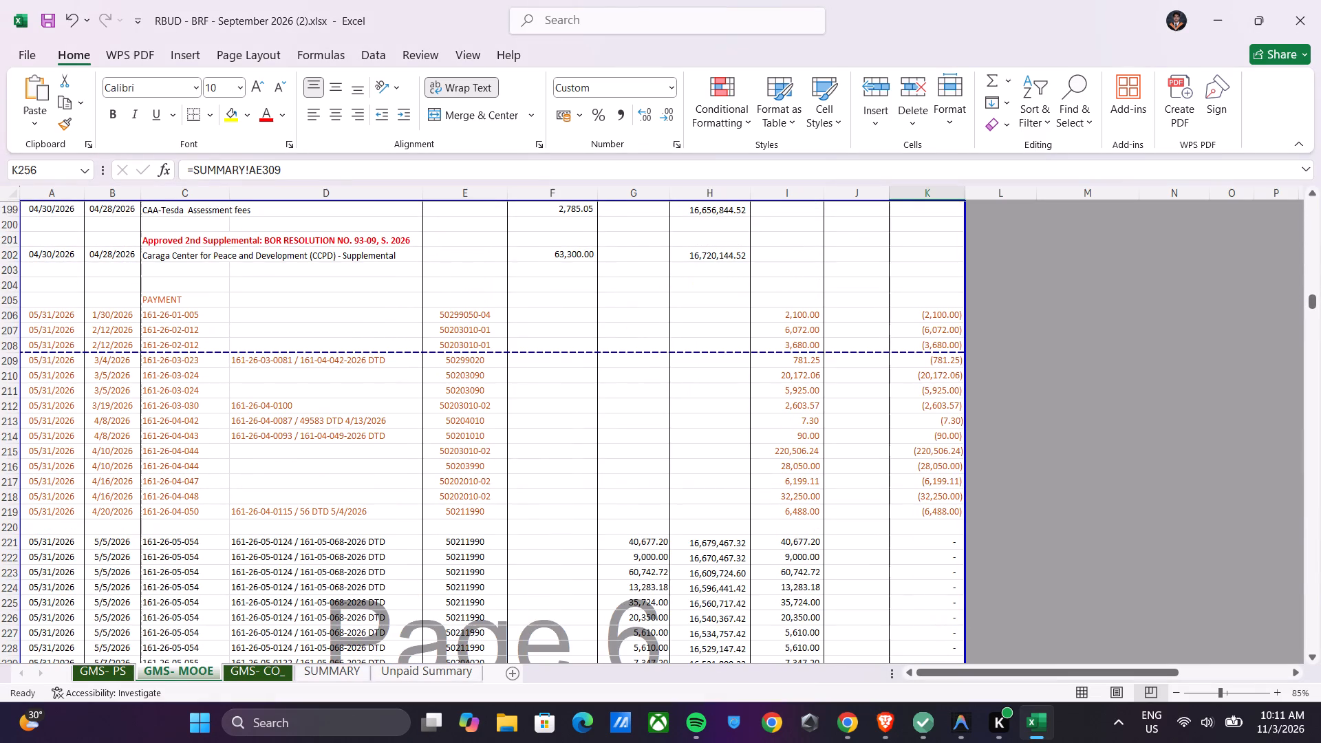
left_click(473, 329)
left_click(475, 345)
scroll(463, 375, "down", 19)
scroll(462, 376, "up", 2)
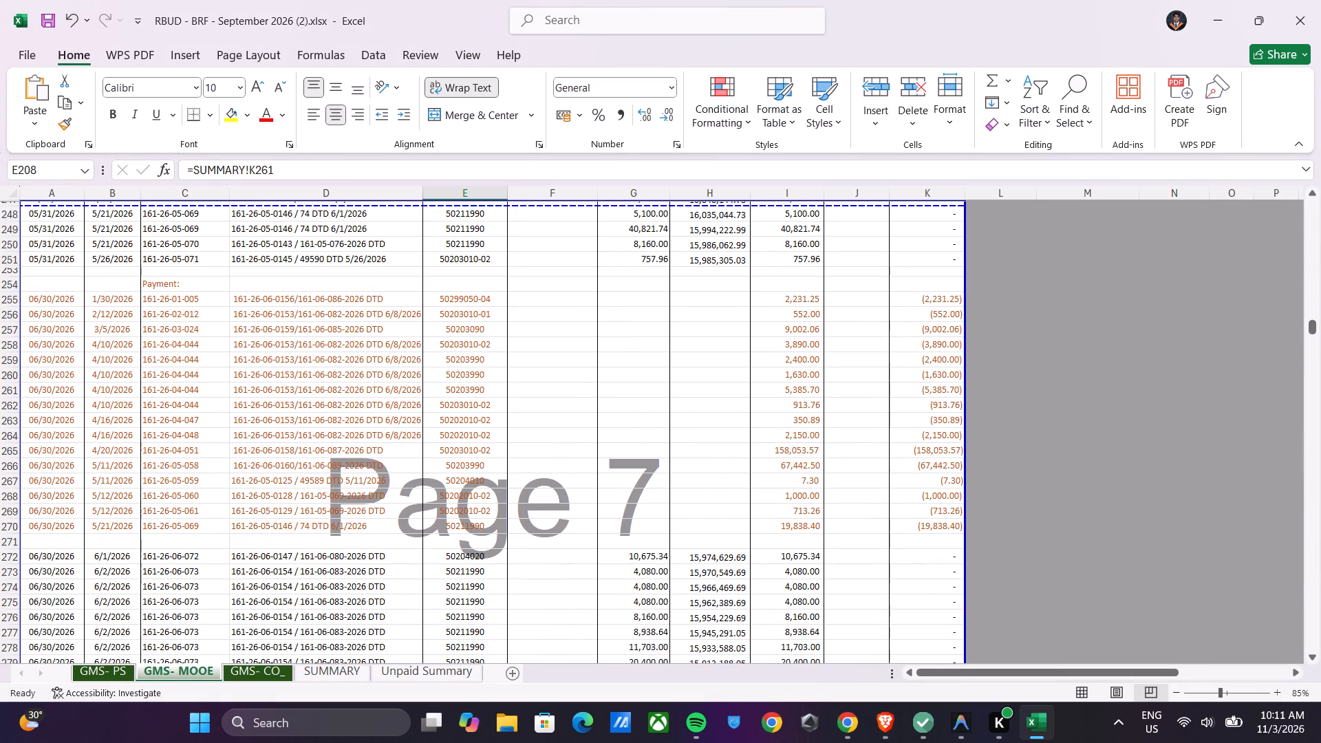
left_click(467, 347)
left_click(467, 358)
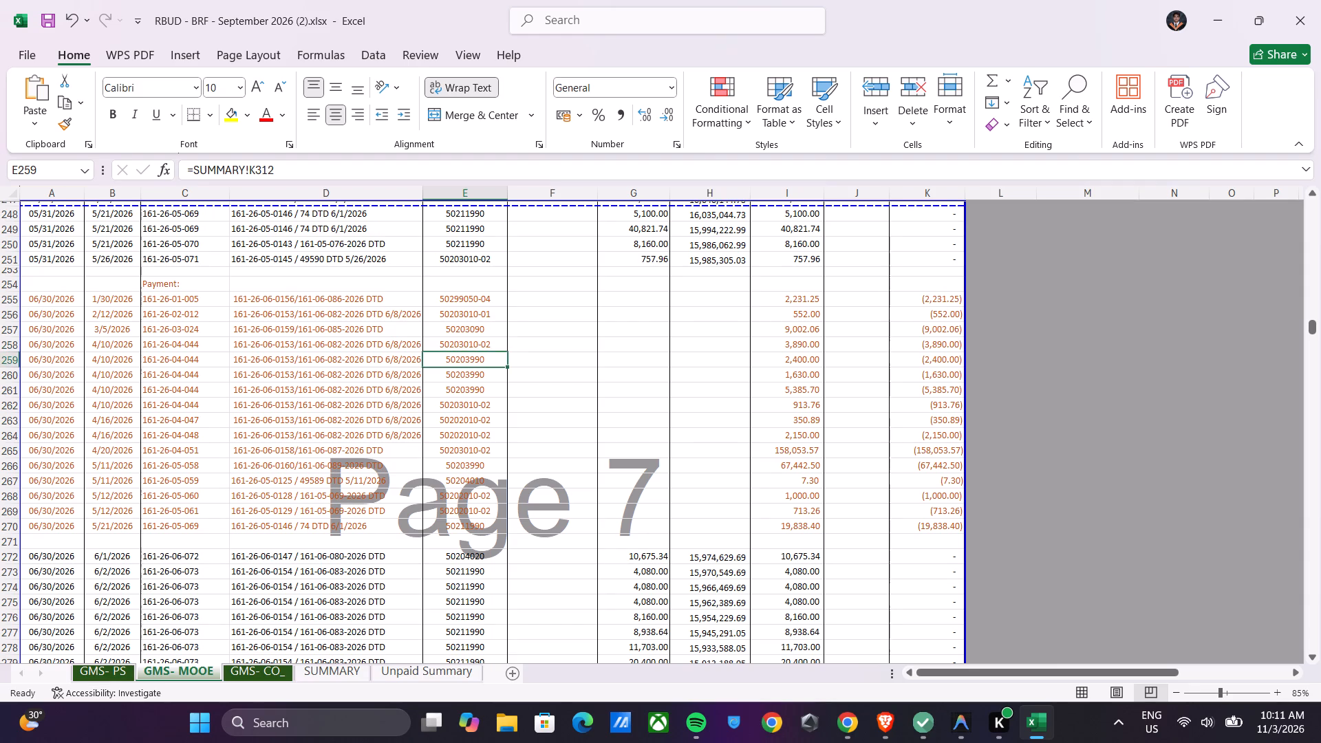
left_click(469, 374)
left_click(469, 350)
left_click(466, 367)
left_click(465, 385)
key("alt+Tab")
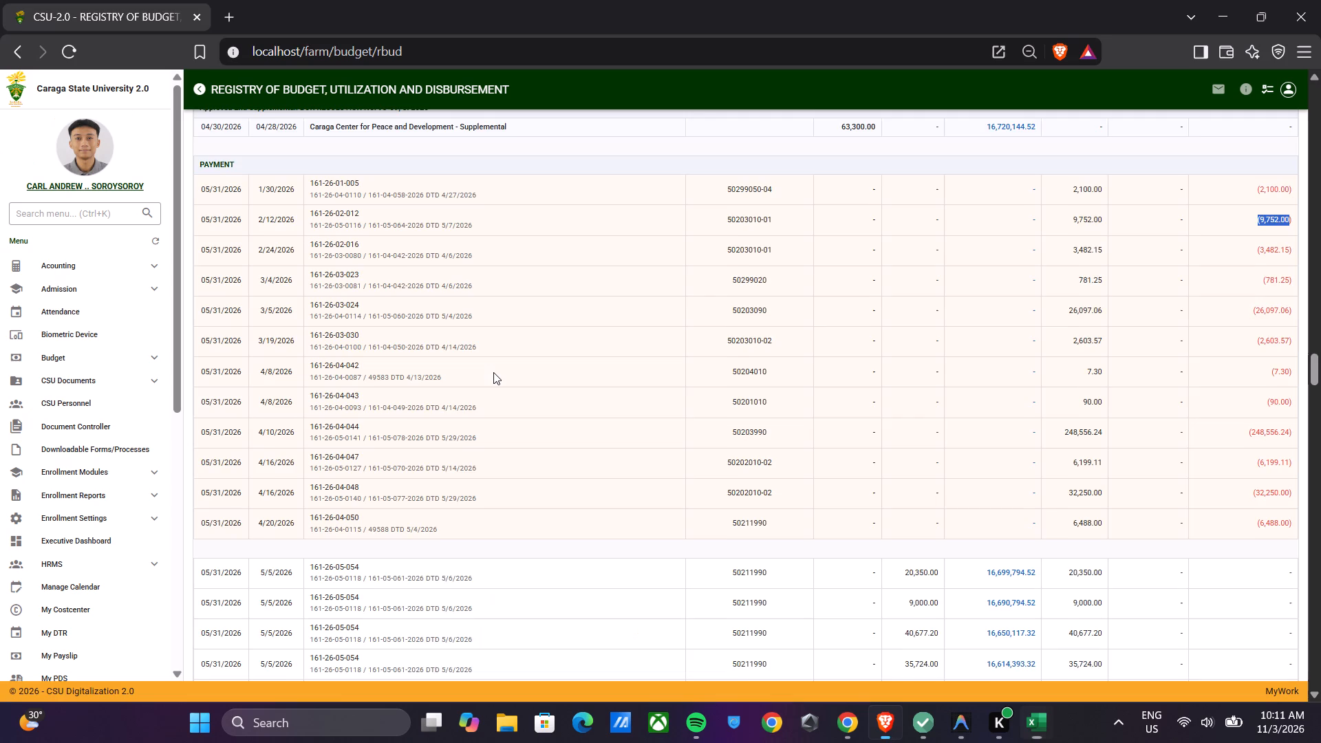
scroll(493, 372, "down", 7)
scroll(493, 372, "down", 14)
scroll(493, 372, "up", 4)
scroll(588, 360, "up", 3)
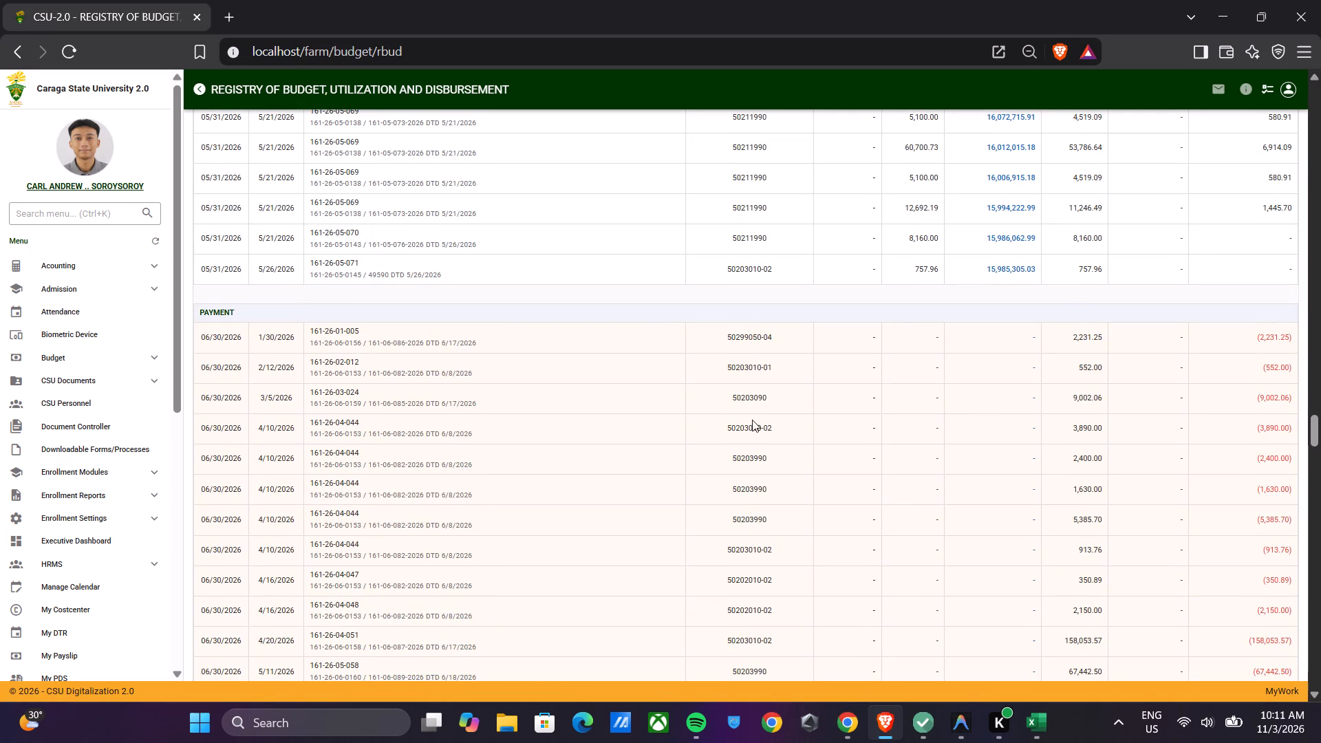
left_click_drag(358, 421, 814, 434)
key("alt+Tab")
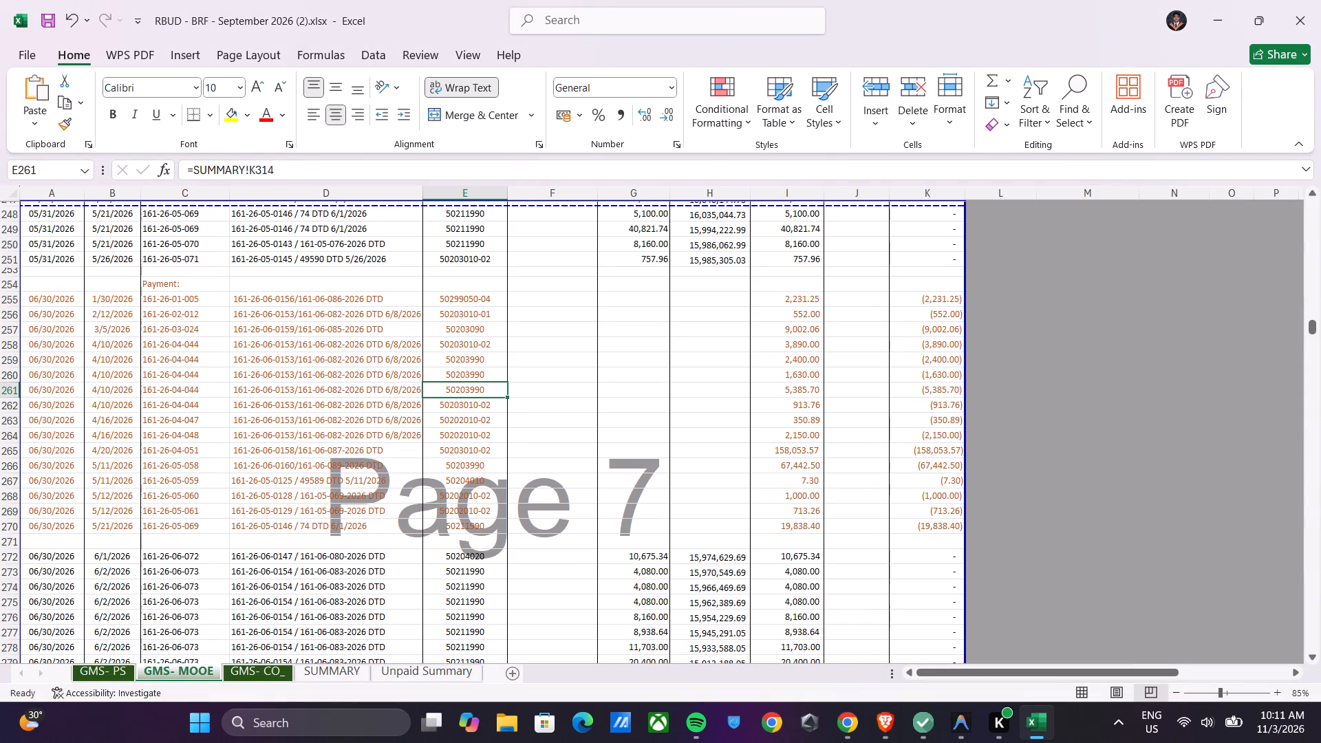
left_click(482, 347)
key("alt+Tab")
key("alt+Tab")
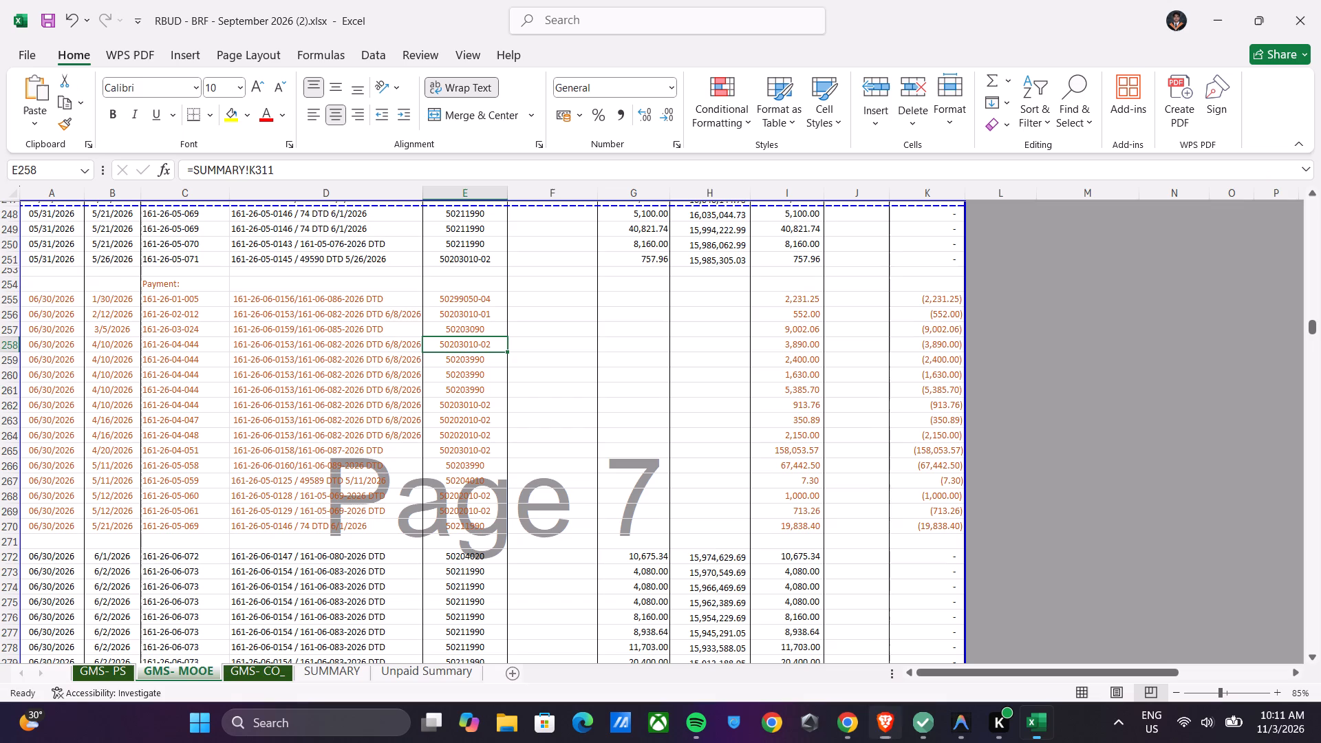
key("alt+Tab")
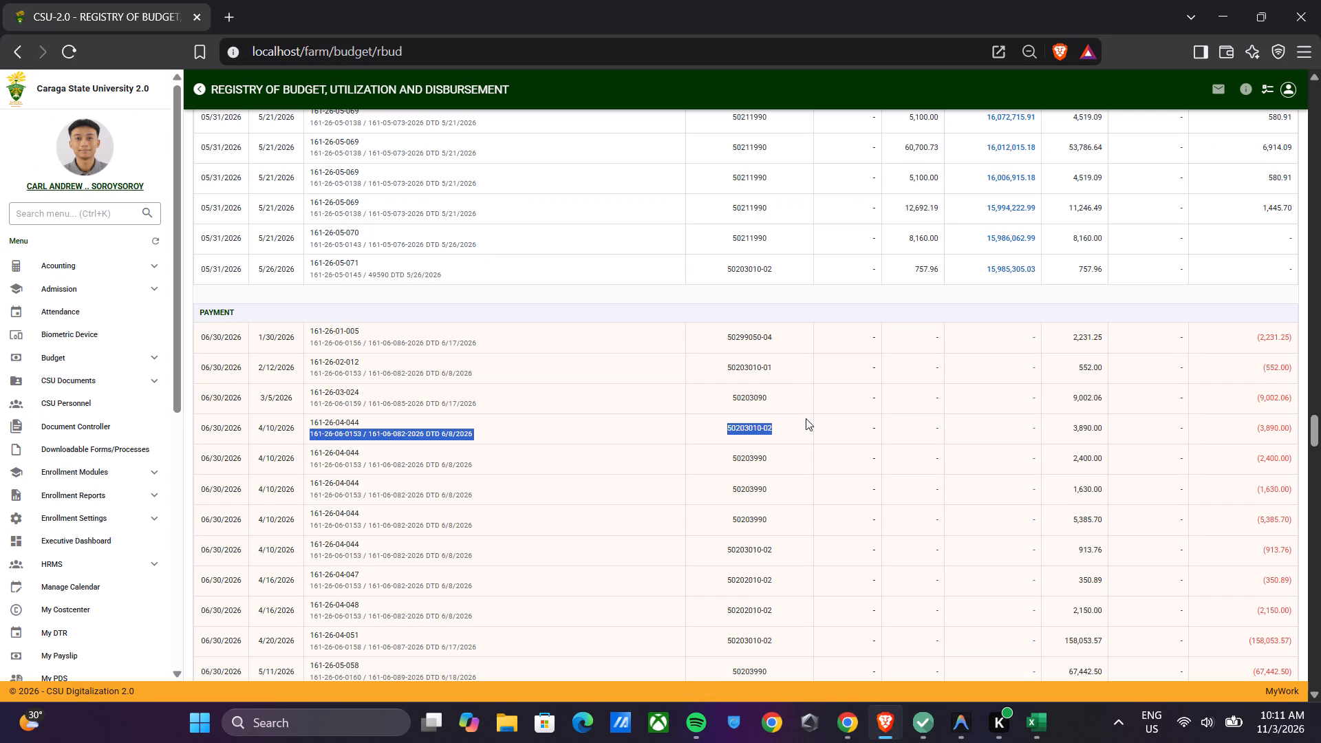
left_click_drag(773, 454, 728, 456)
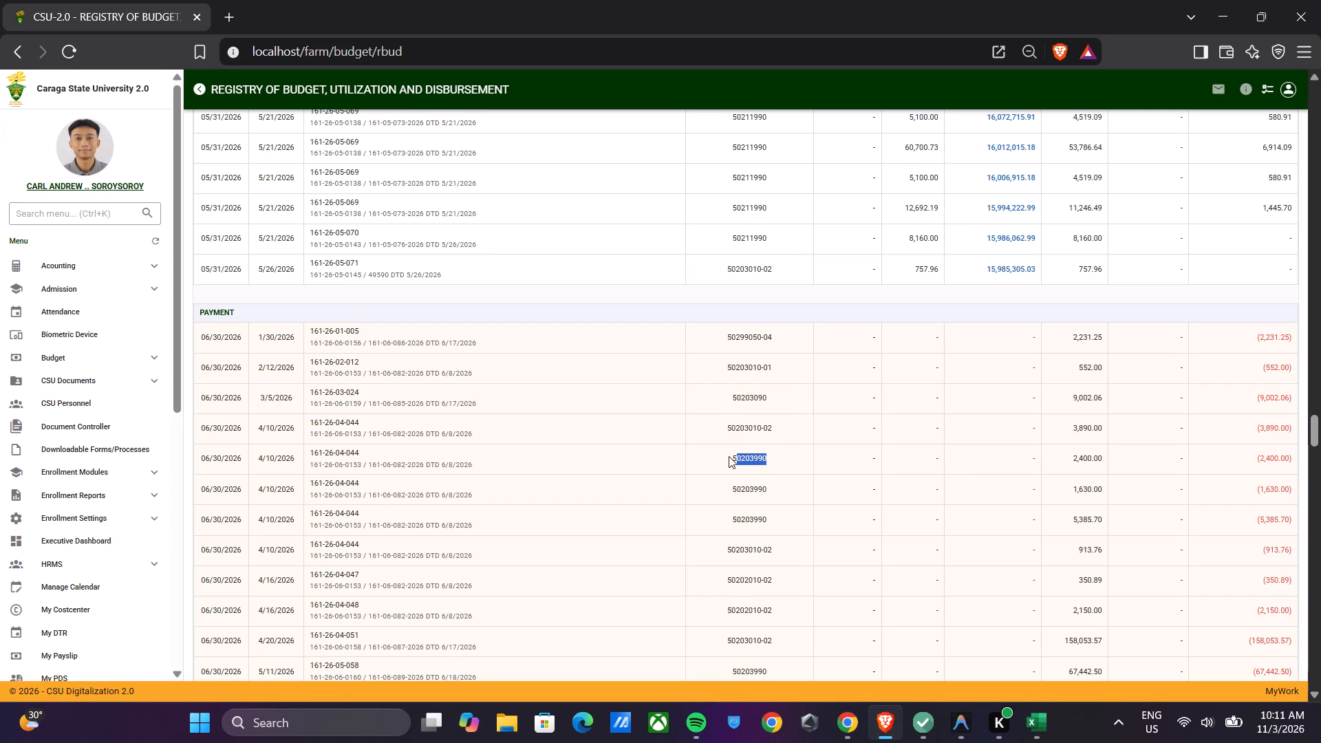
key("alt+Tab")
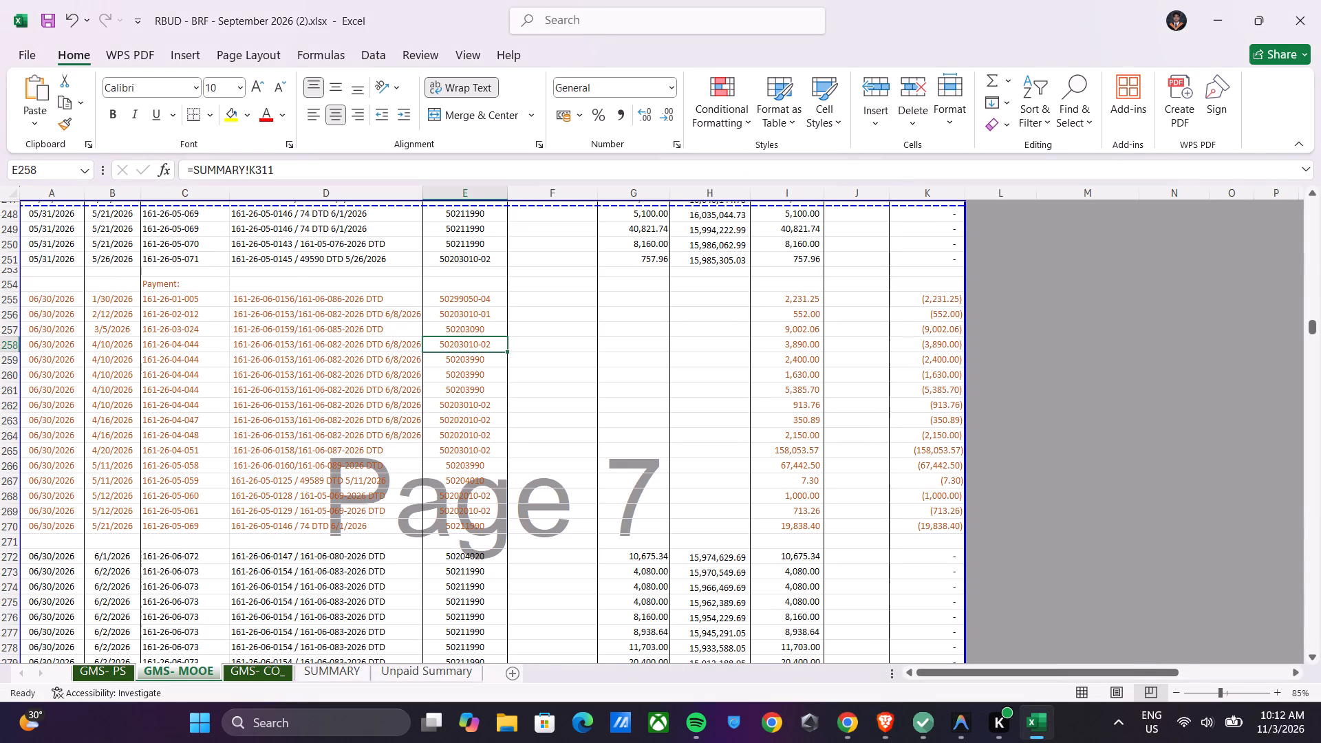
key("alt+Tab")
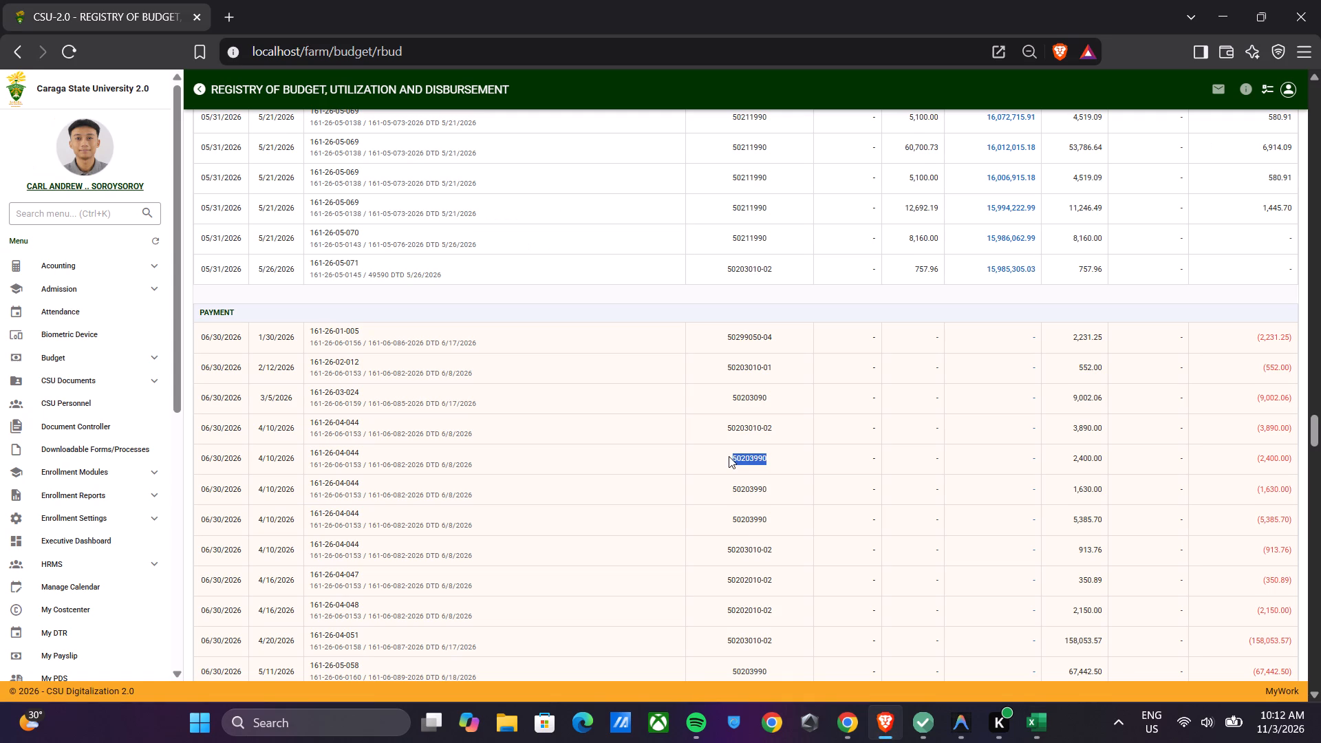
key("alt+Tab")
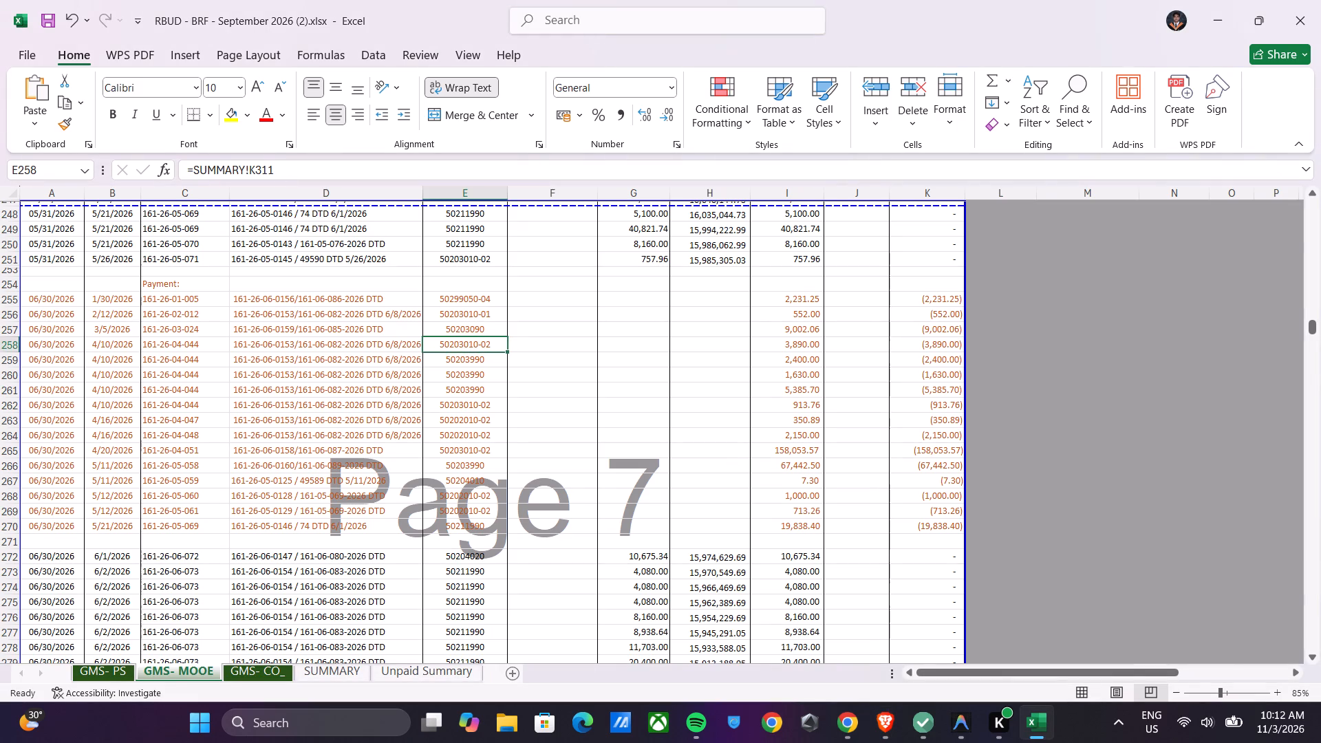
key("alt+Tab")
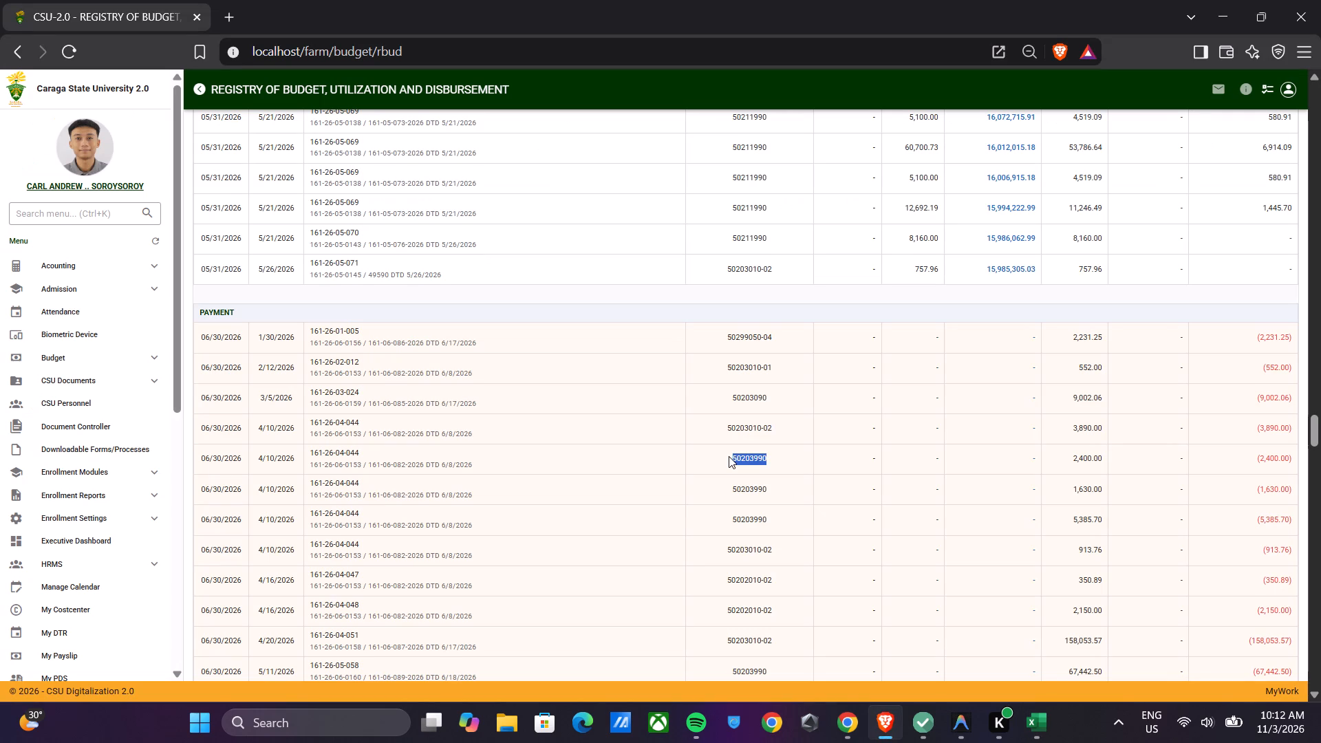
key("alt+Tab")
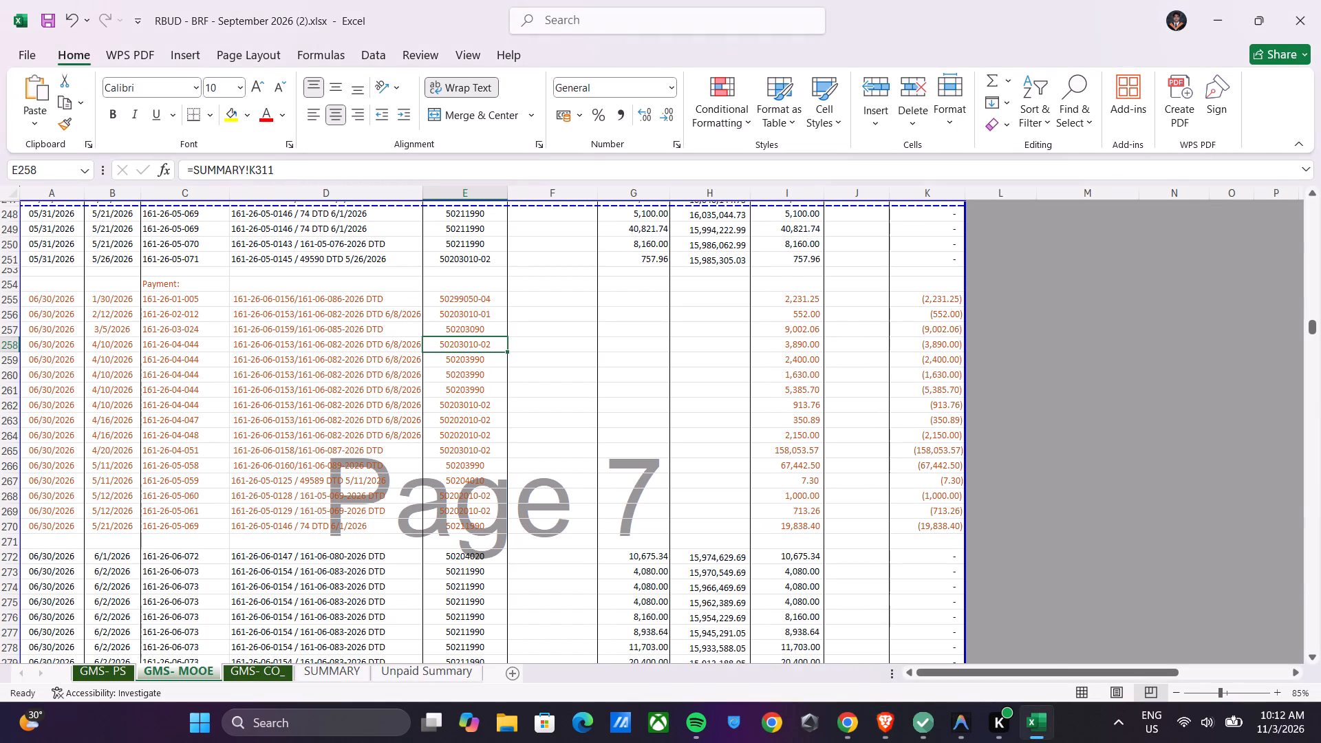
left_click(484, 409)
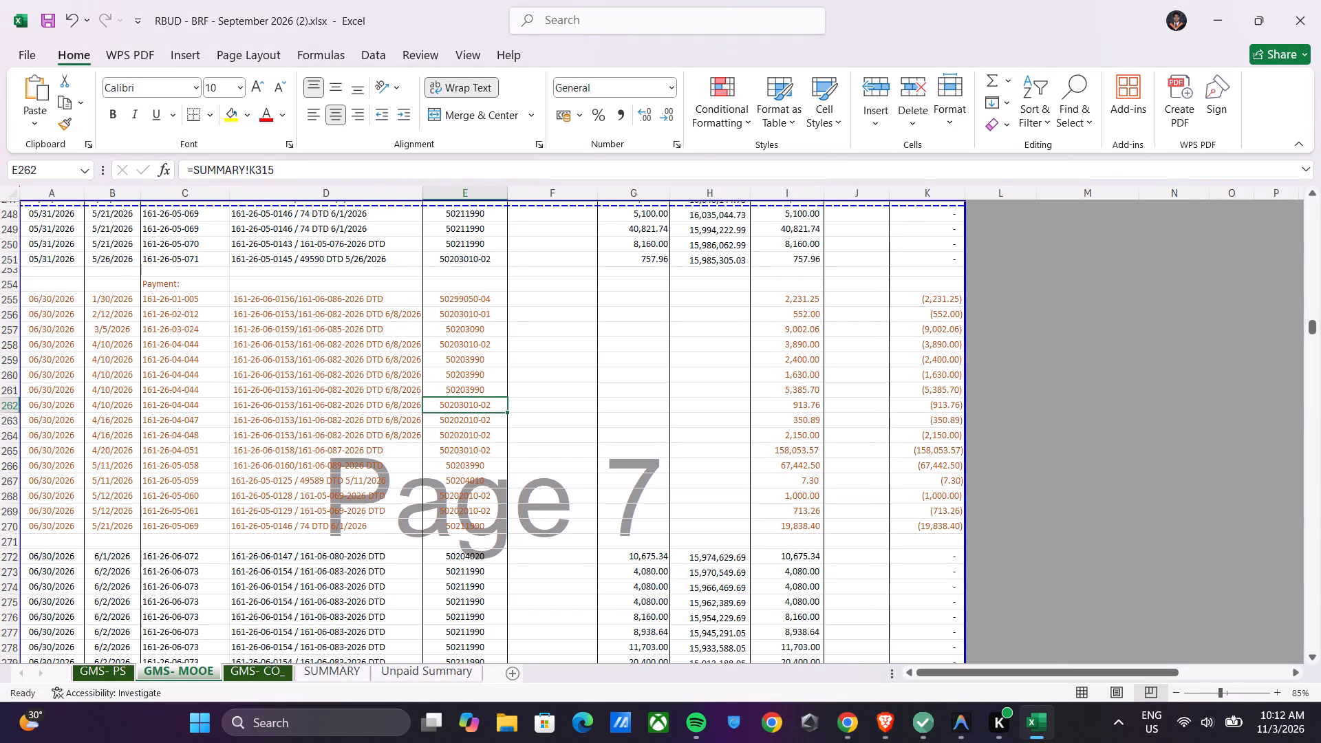
key("alt+Tab")
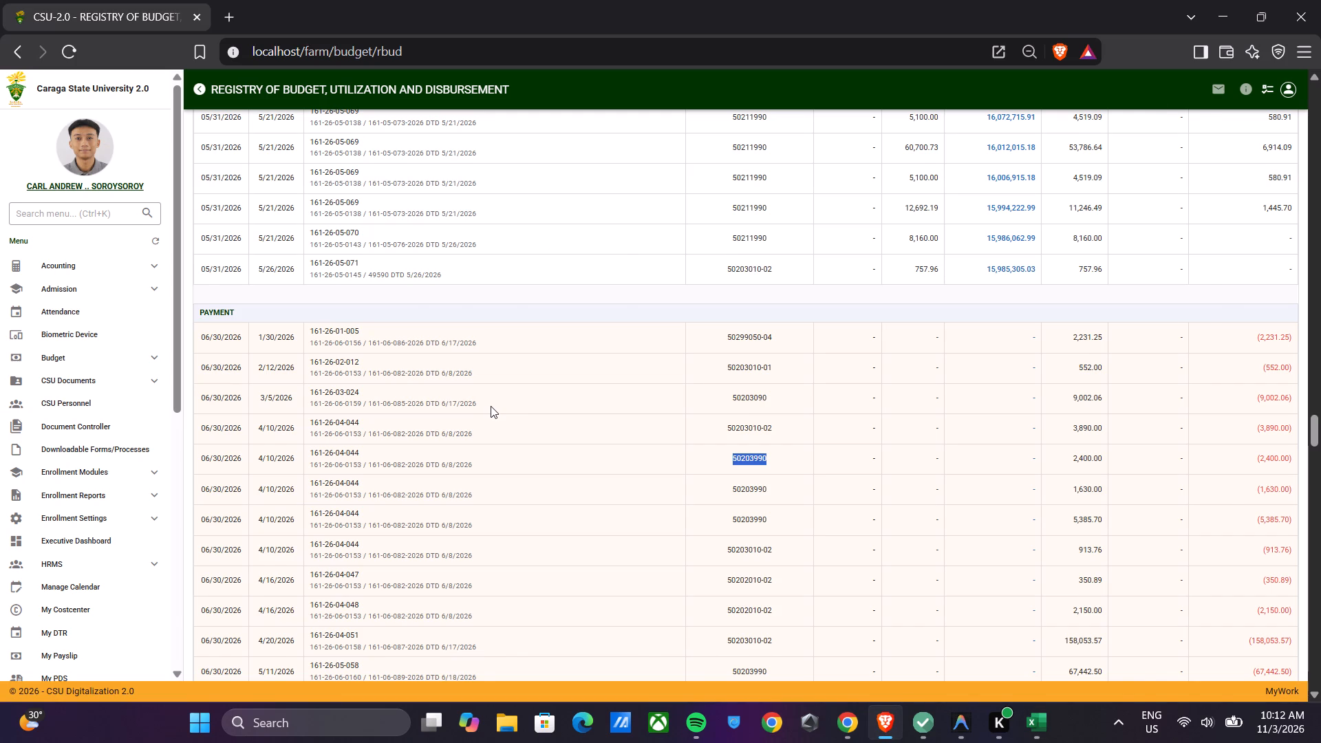
key("alt+Tab")
key("alt+Tab")
scroll(654, 229, "up", 6)
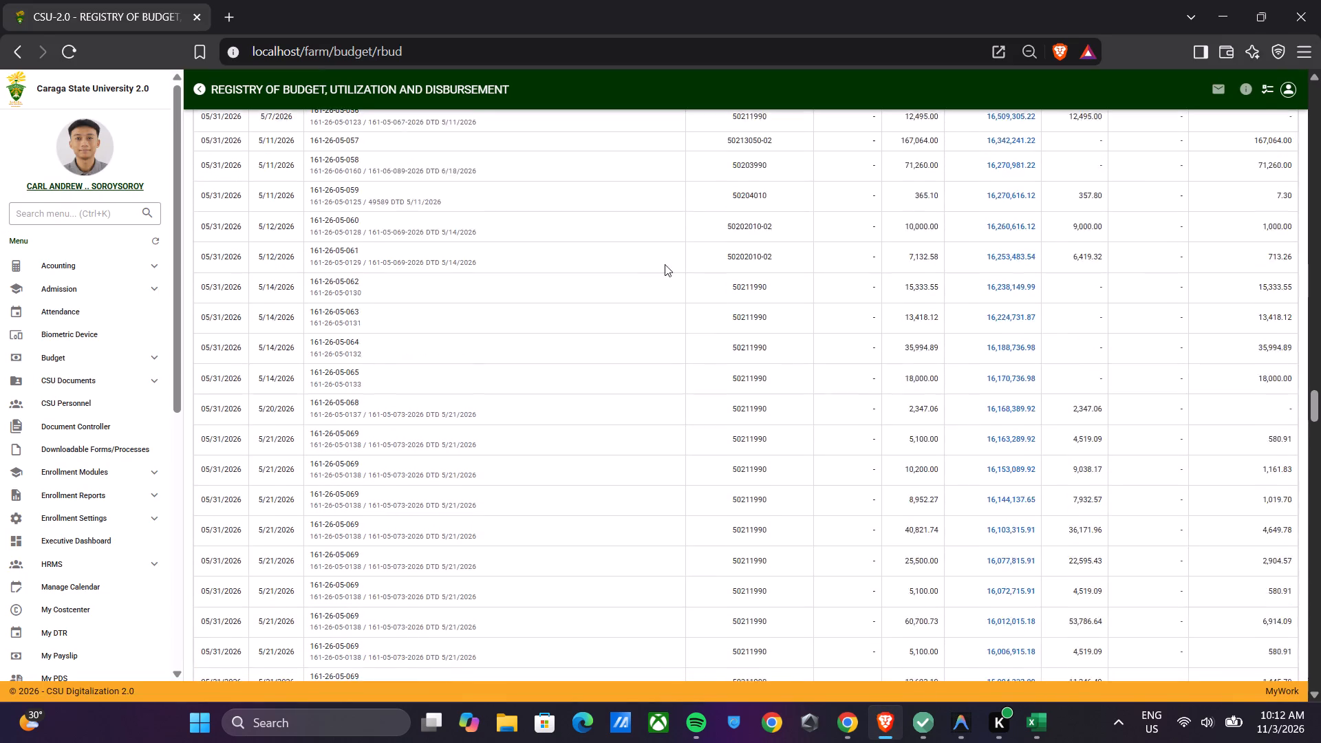
scroll(665, 264, "up", 9)
key("alt+Tab")
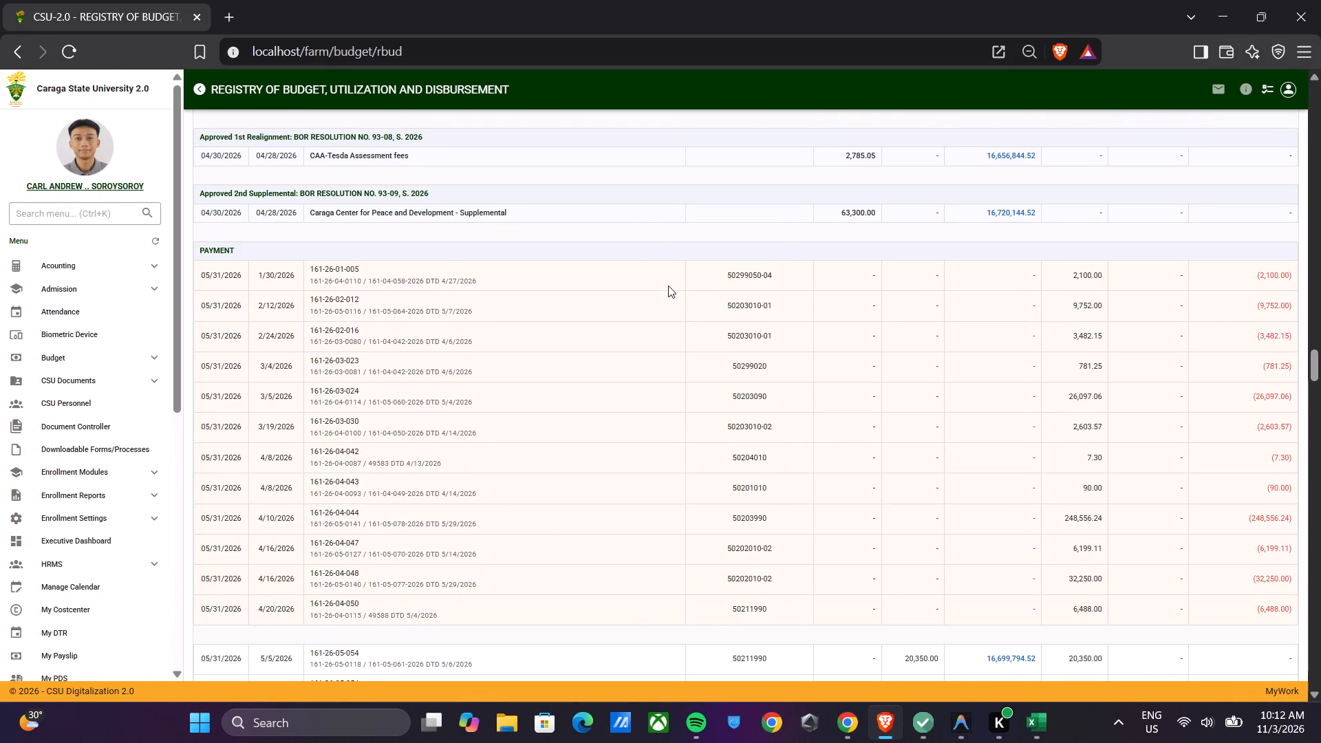
key("alt+Tab")
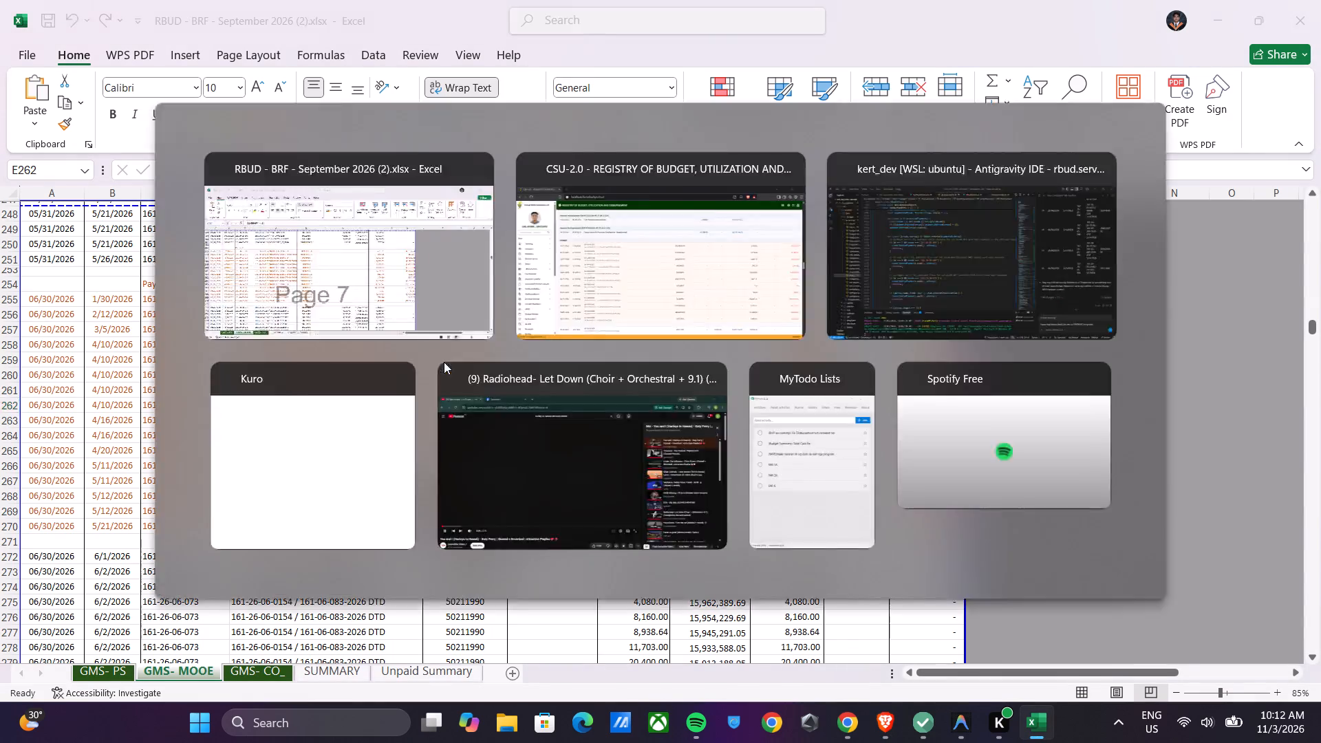
key("alt+Tab")
key("alt+Tab")
scroll(819, 407, "down", 1)
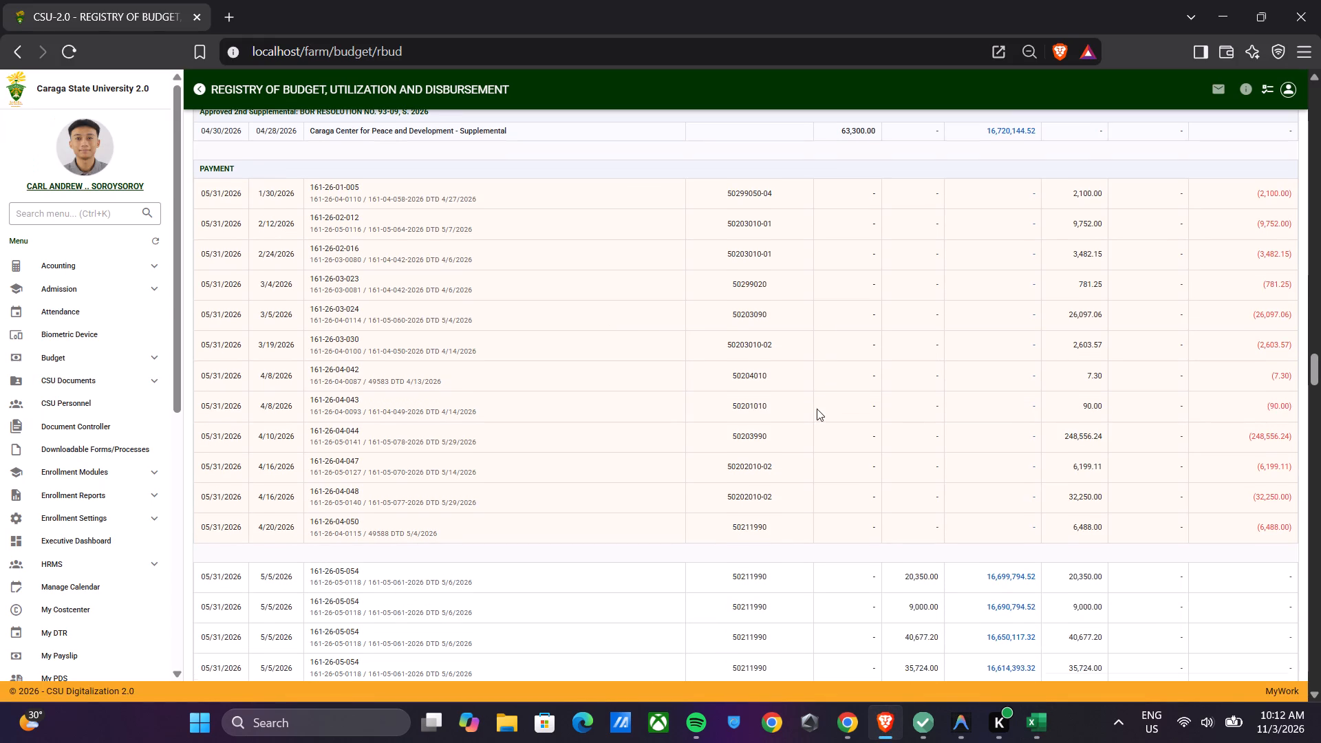
scroll(814, 409, "up", 1)
key("alt+Tab")
scroll(645, 405, "up", 17)
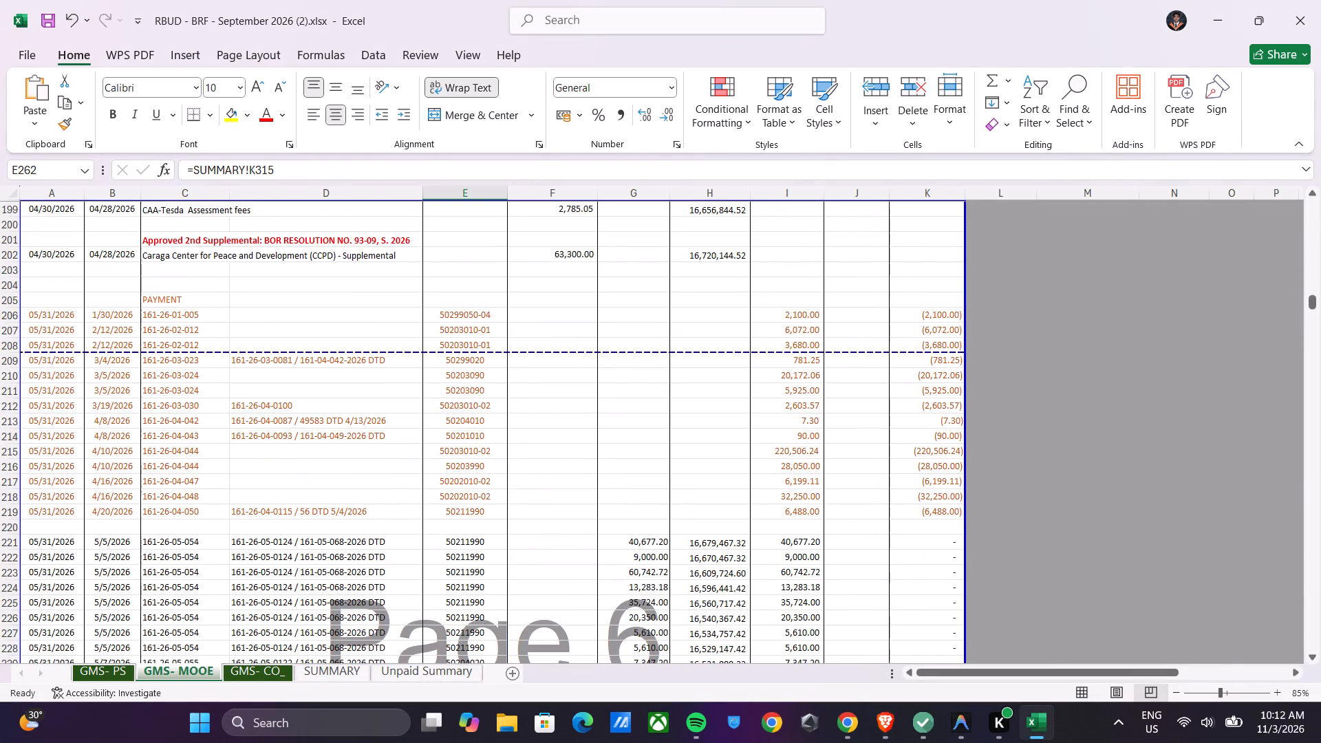
key("alt+Tab")
left_click_drag(366, 299, 332, 301)
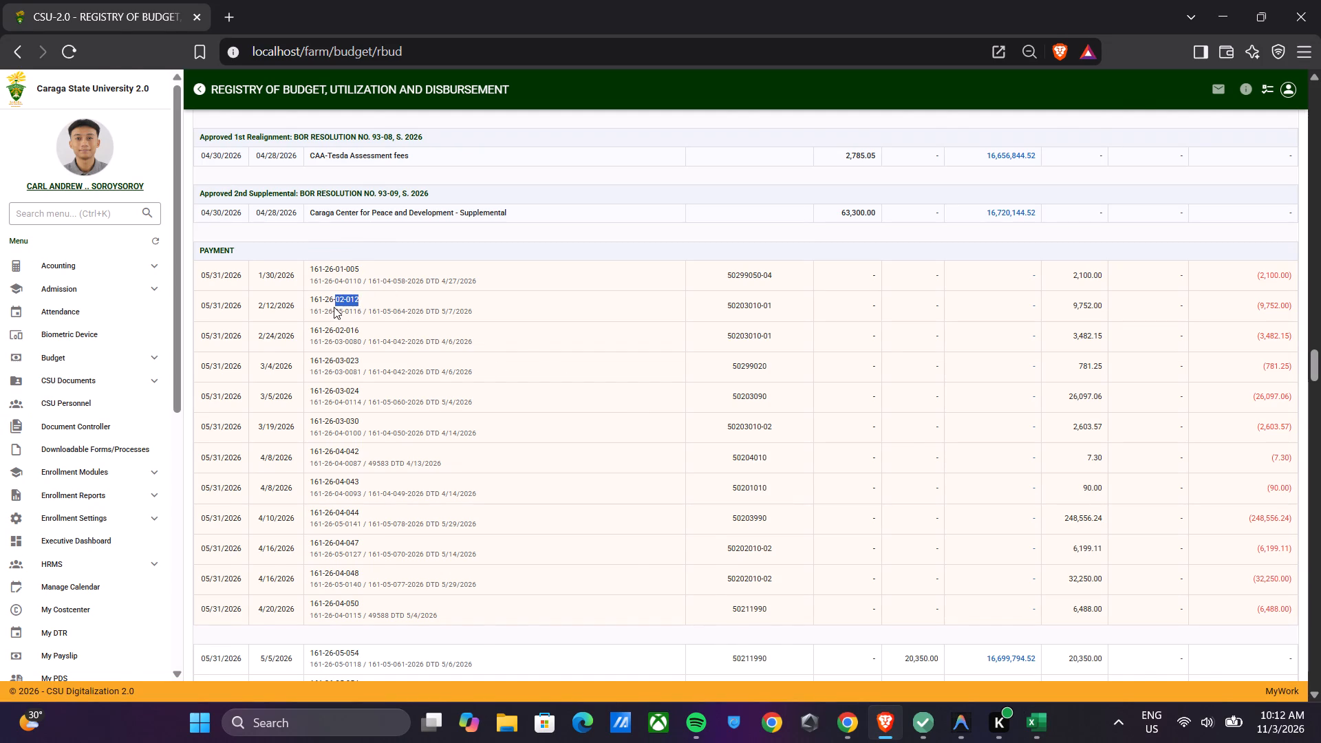
key("alt+Tab")
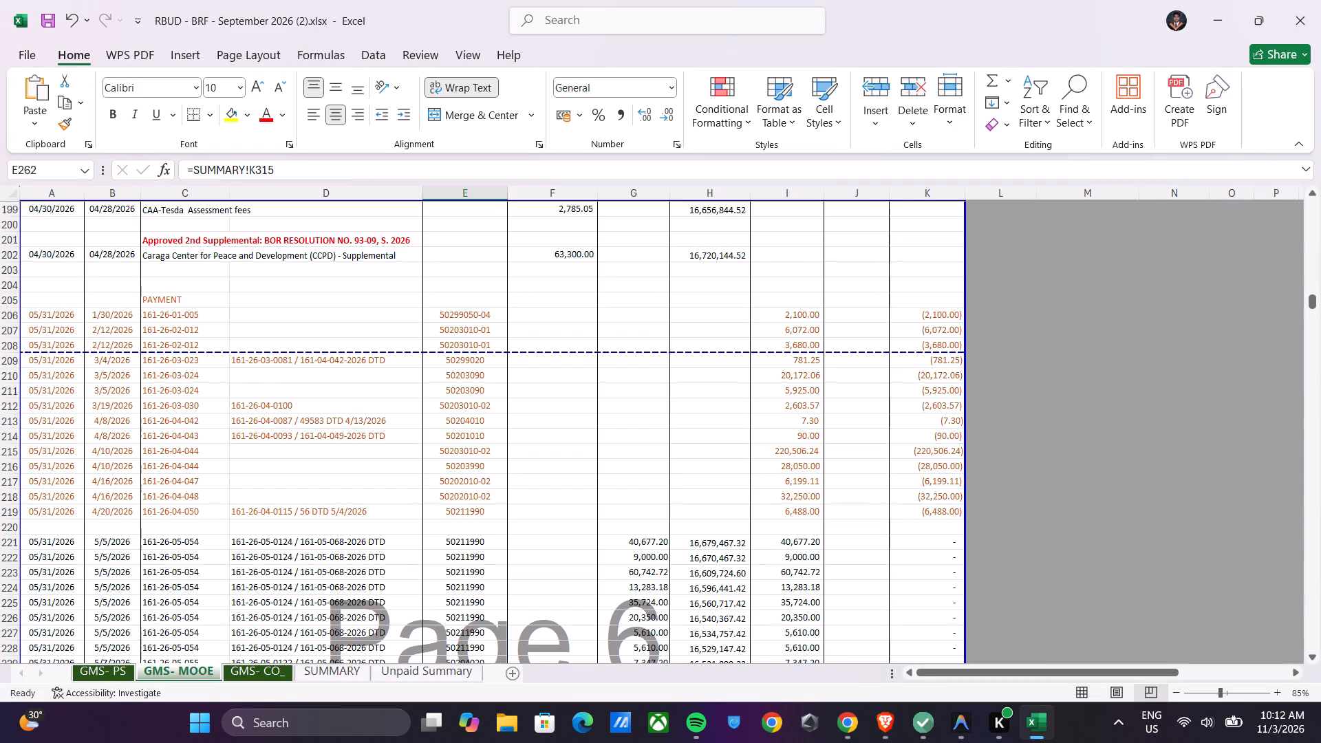
key("alt+Tab")
key("alt+Tab")
left_click(212, 376)
left_click(210, 395)
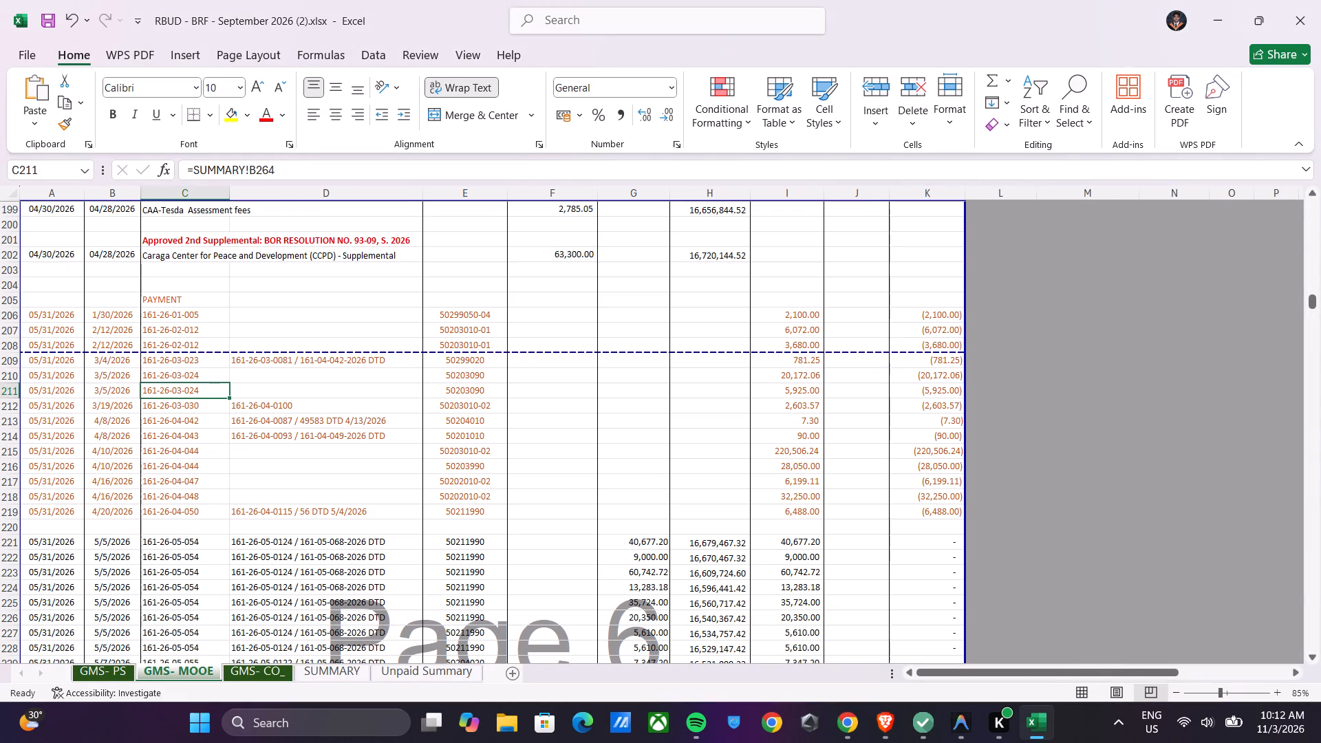
left_click(216, 377)
left_click(216, 394)
left_click(216, 374)
left_click(215, 388)
left_click(215, 375)
left_click(216, 390)
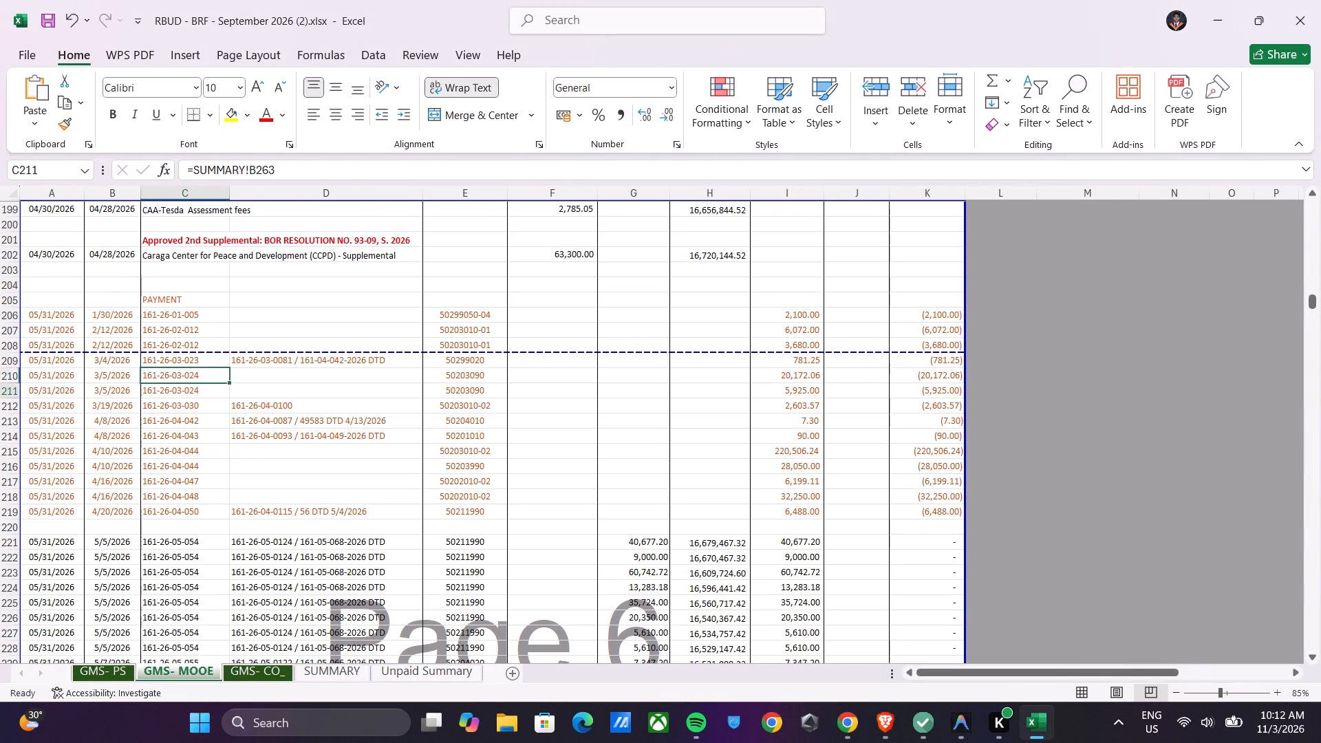
key("alt+Tab")
left_click_drag(361, 392, 336, 394)
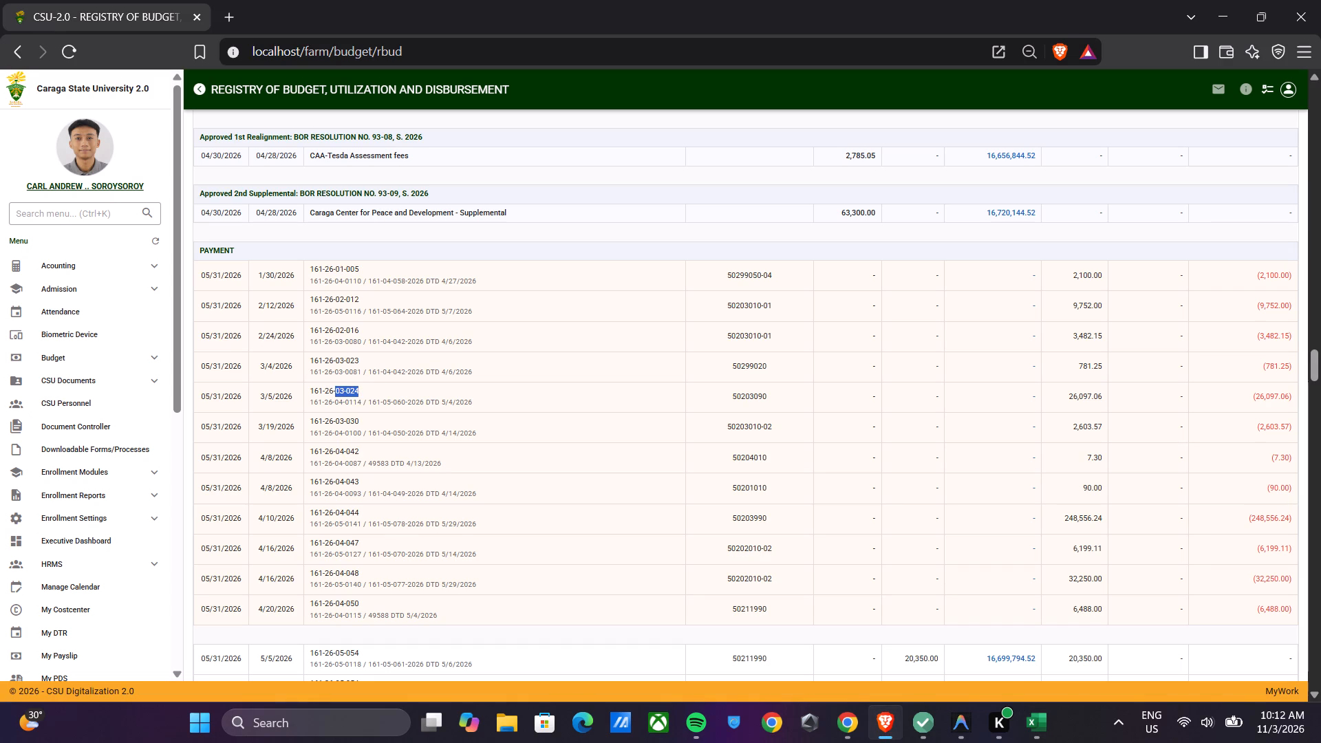
left_click_drag(336, 394, 775, 390)
key("alt+Tab")
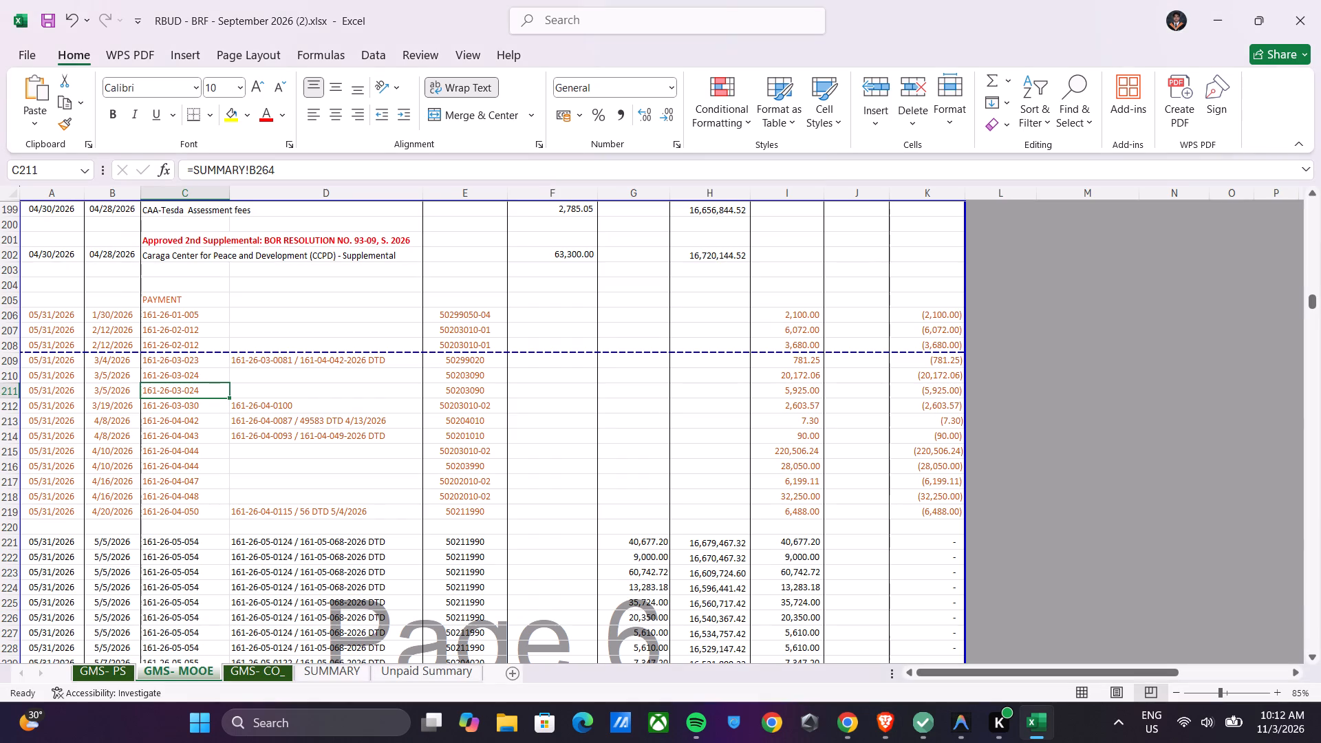
left_click(479, 376)
left_click(480, 388)
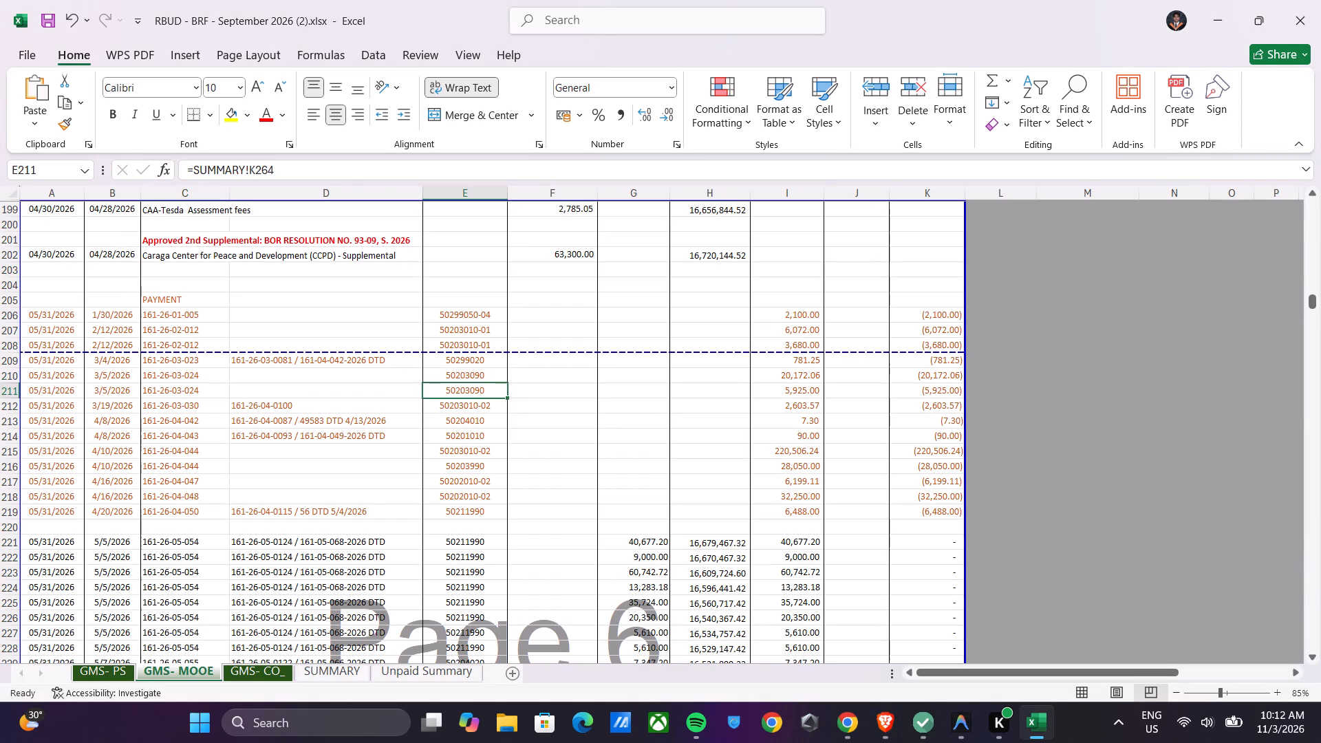
left_click_drag(919, 375, 927, 389)
key("alt+Tab")
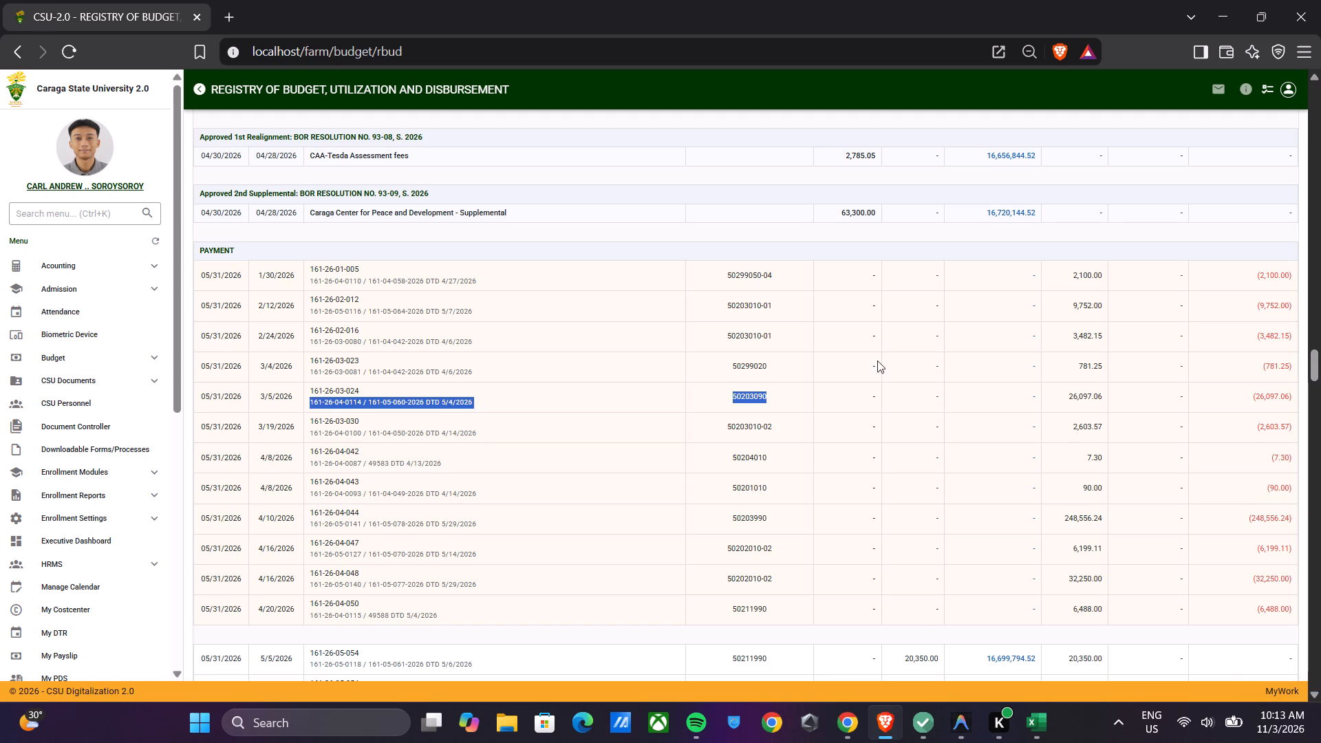
Examine the May payment section of the Brave report together with the April entries before it and the May obligations after it.
scroll(856, 384, "down", 3)
scroll(848, 389, "up", 6)
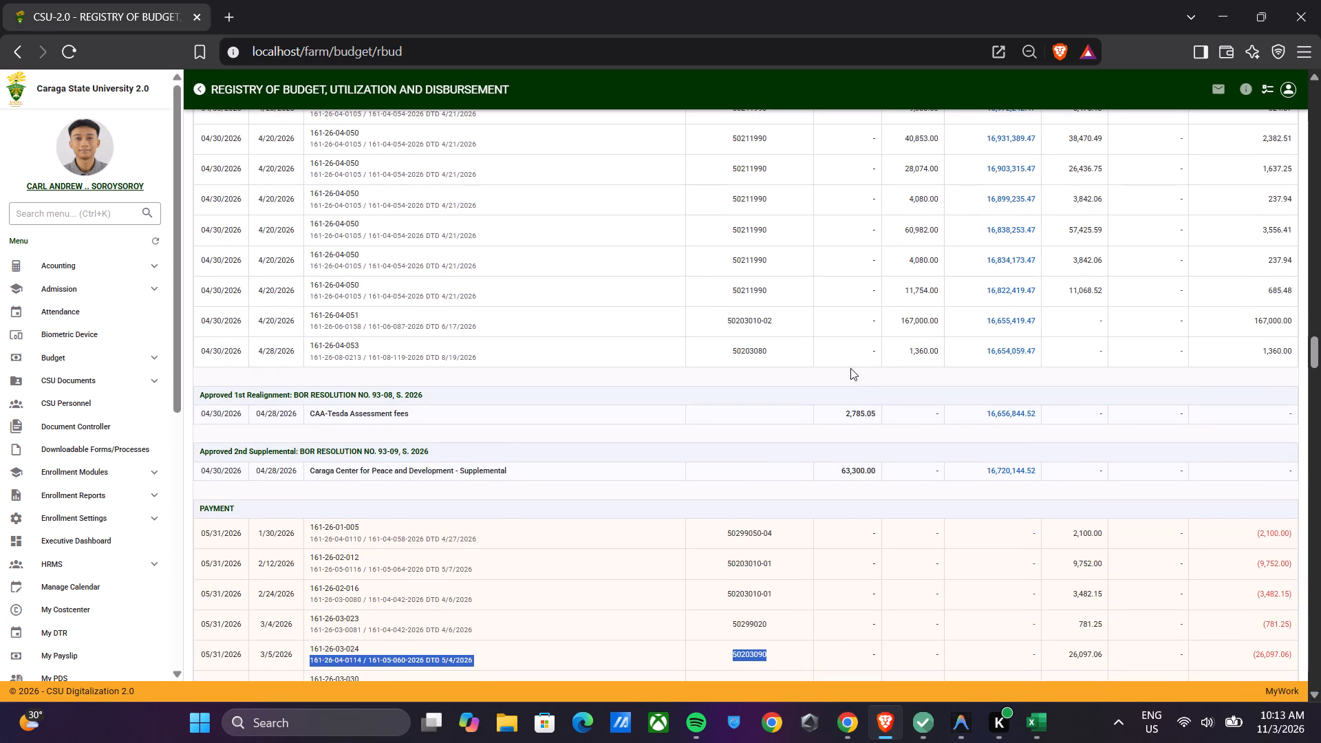
scroll(810, 422, "down", 5)
scroll(670, 421, "up", 3)
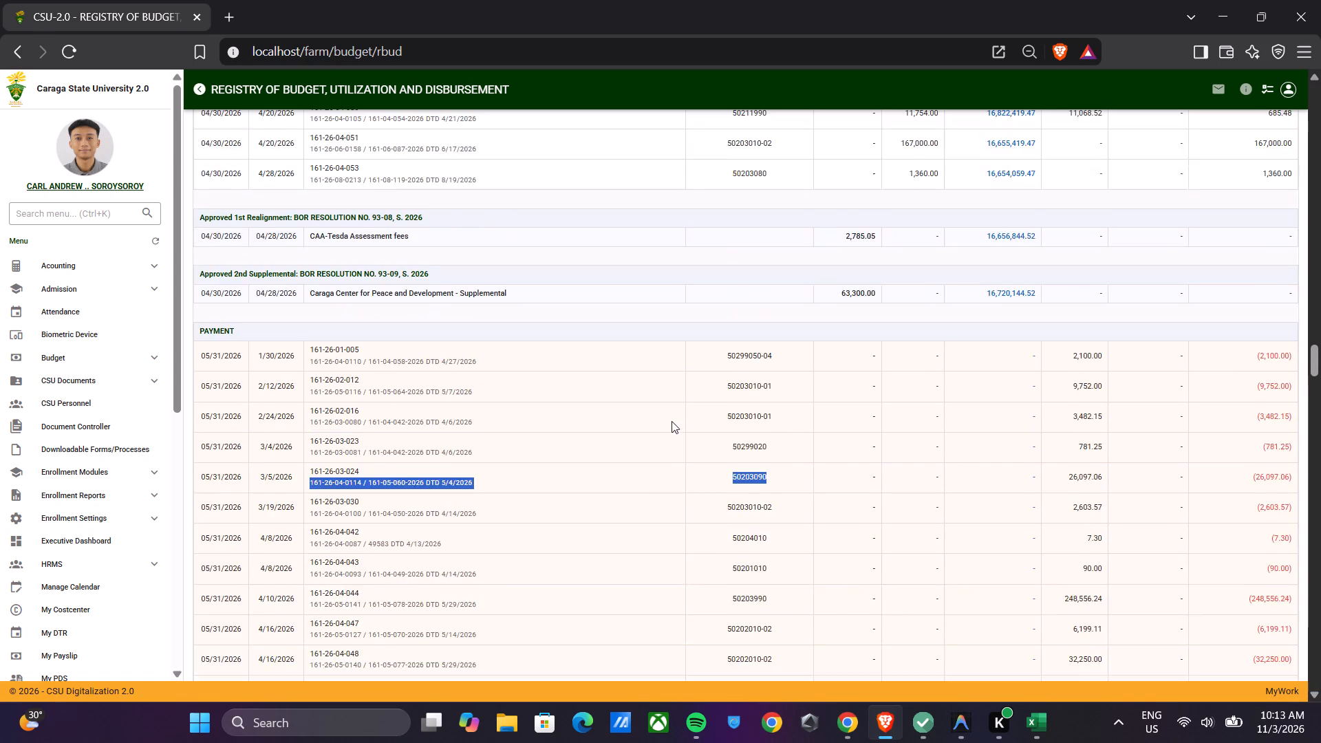
scroll(672, 421, "down", 2)
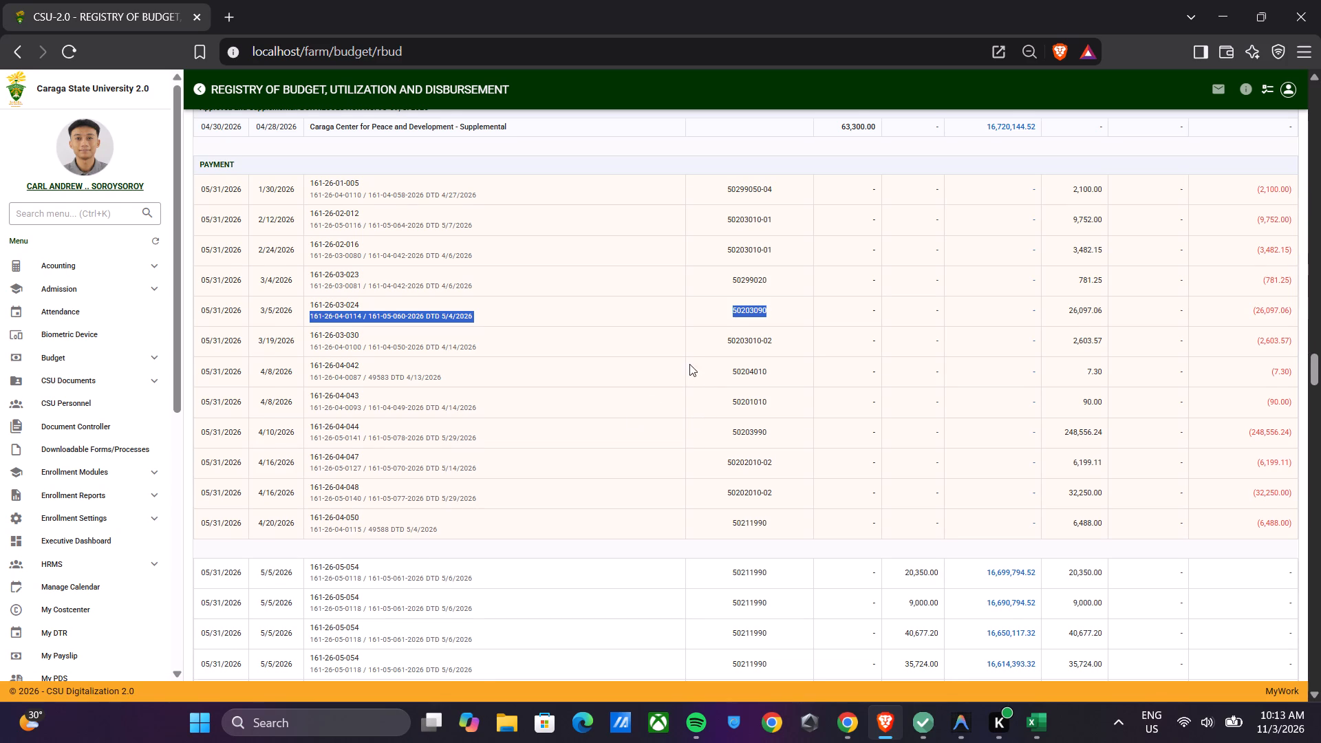
scroll(689, 364, "up", 2)
scroll(629, 362, "down", 3)
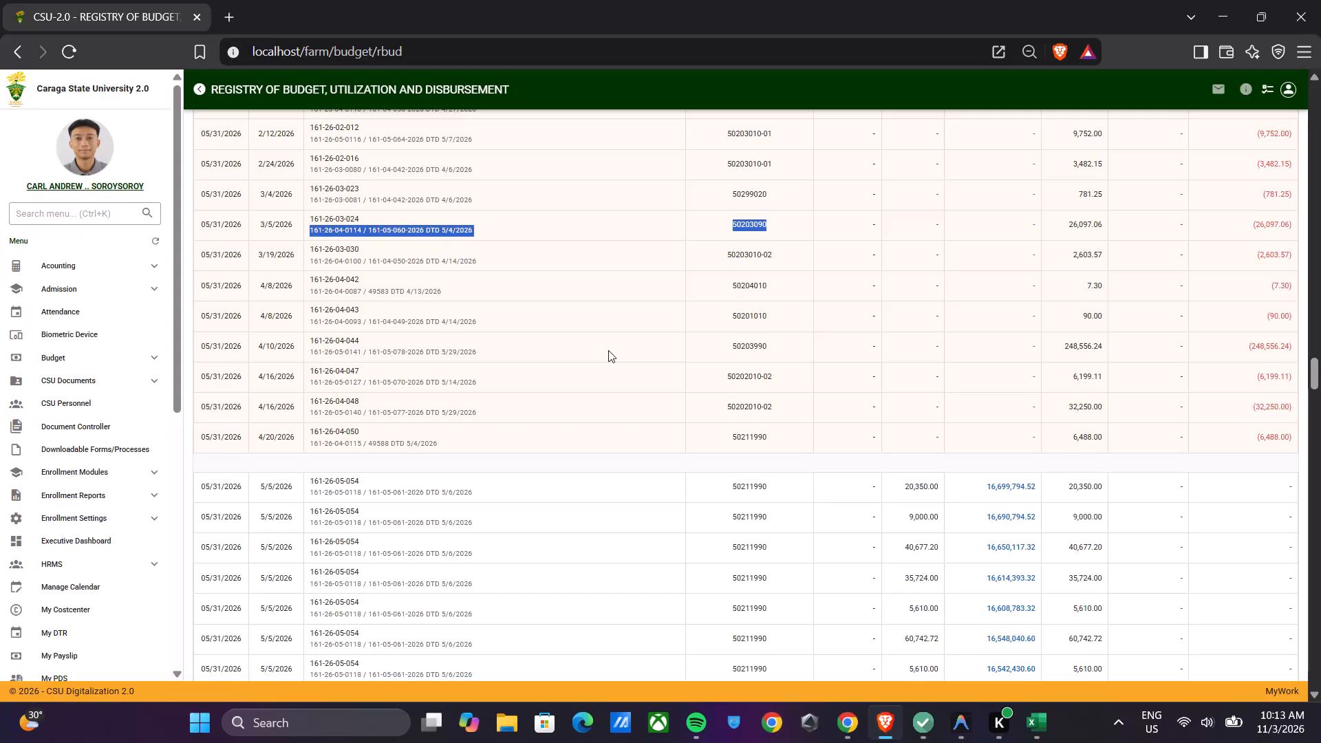
scroll(608, 350, "down", 2)
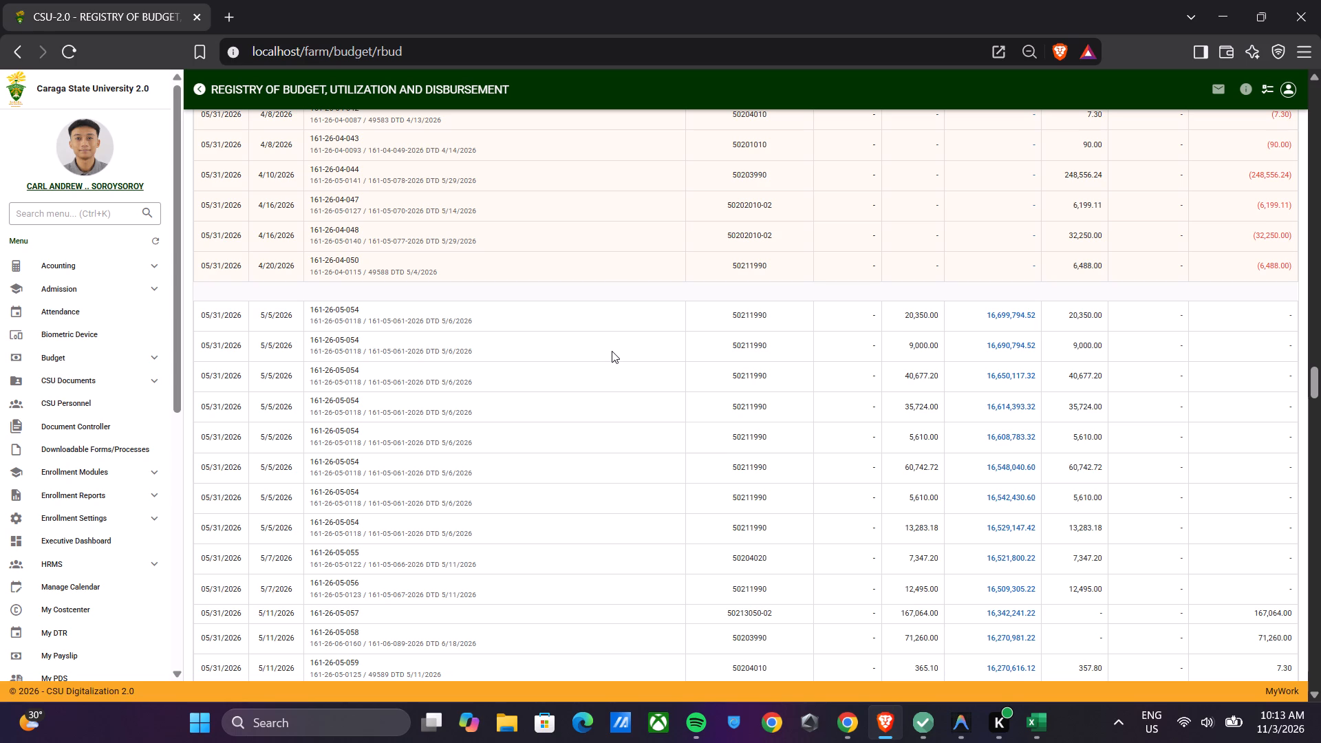
scroll(693, 327, "up", 3)
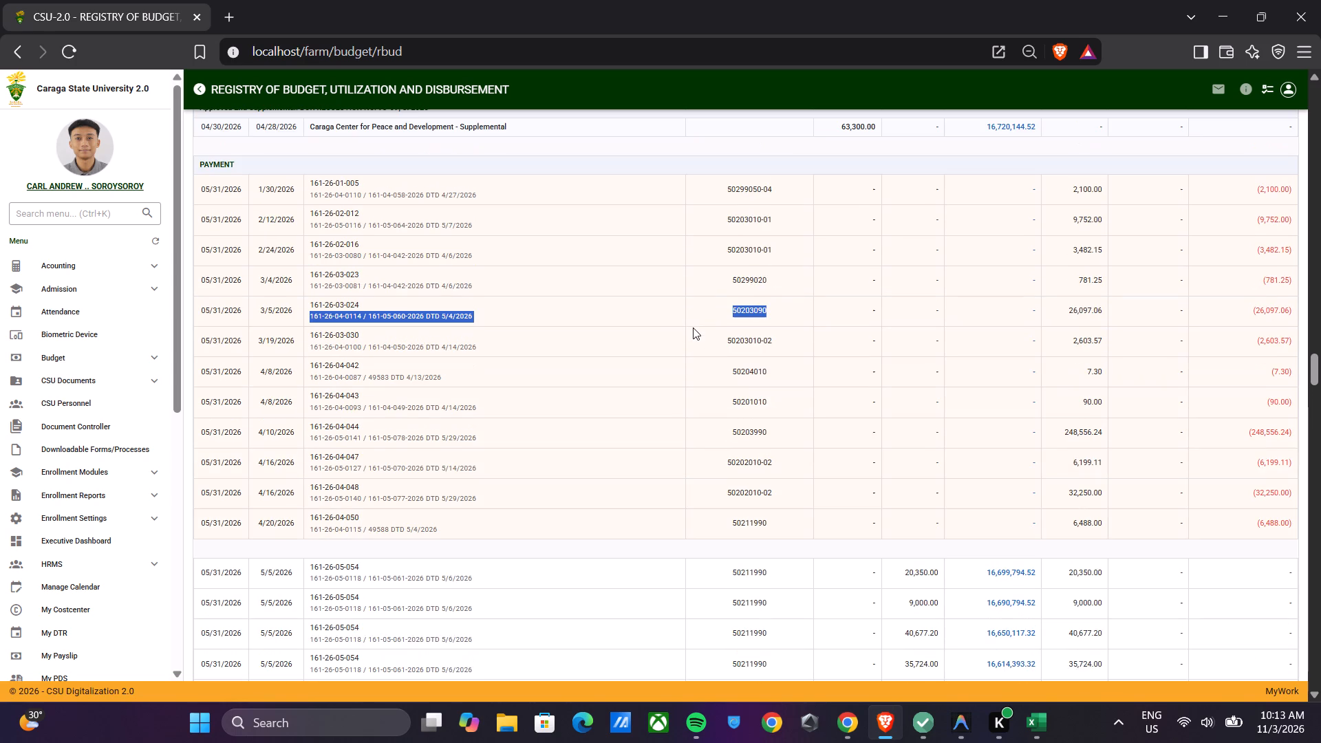
scroll(693, 327, "up", 2)
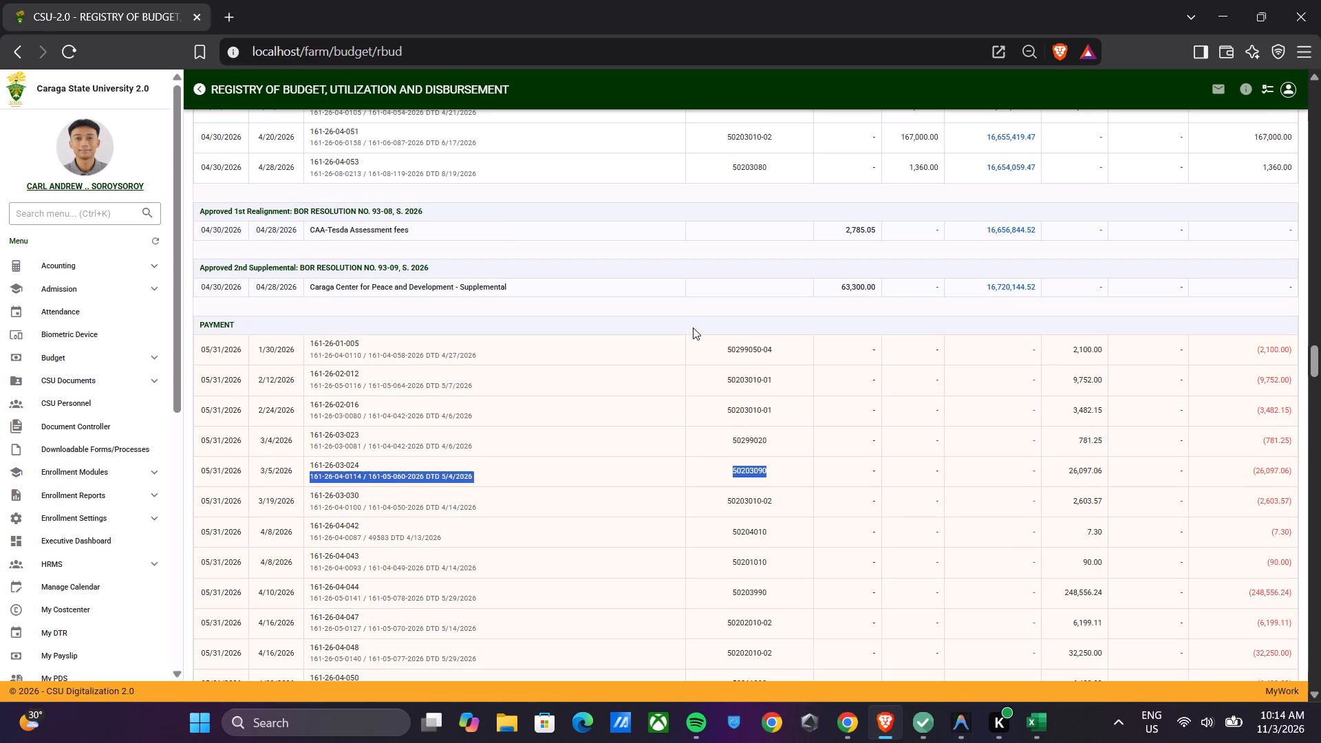
scroll(693, 327, "down", 4)
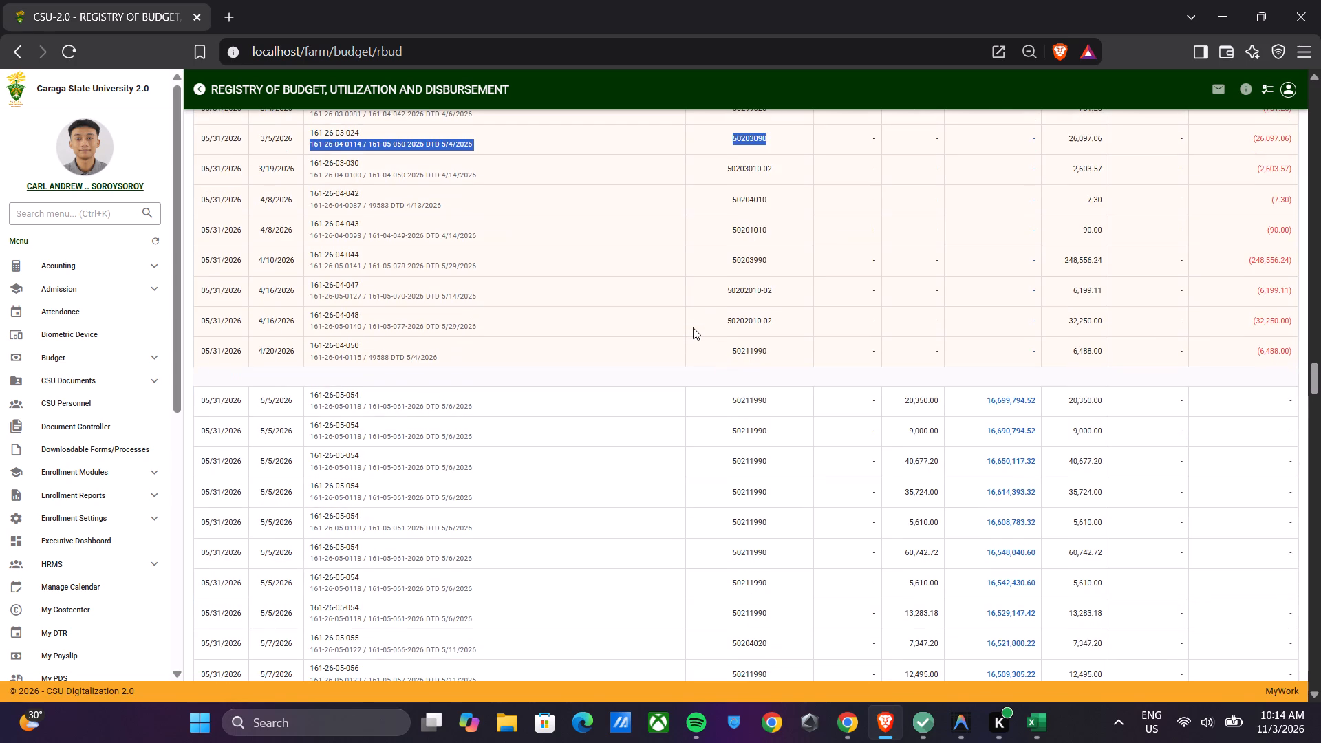
scroll(693, 327, "up", 3)
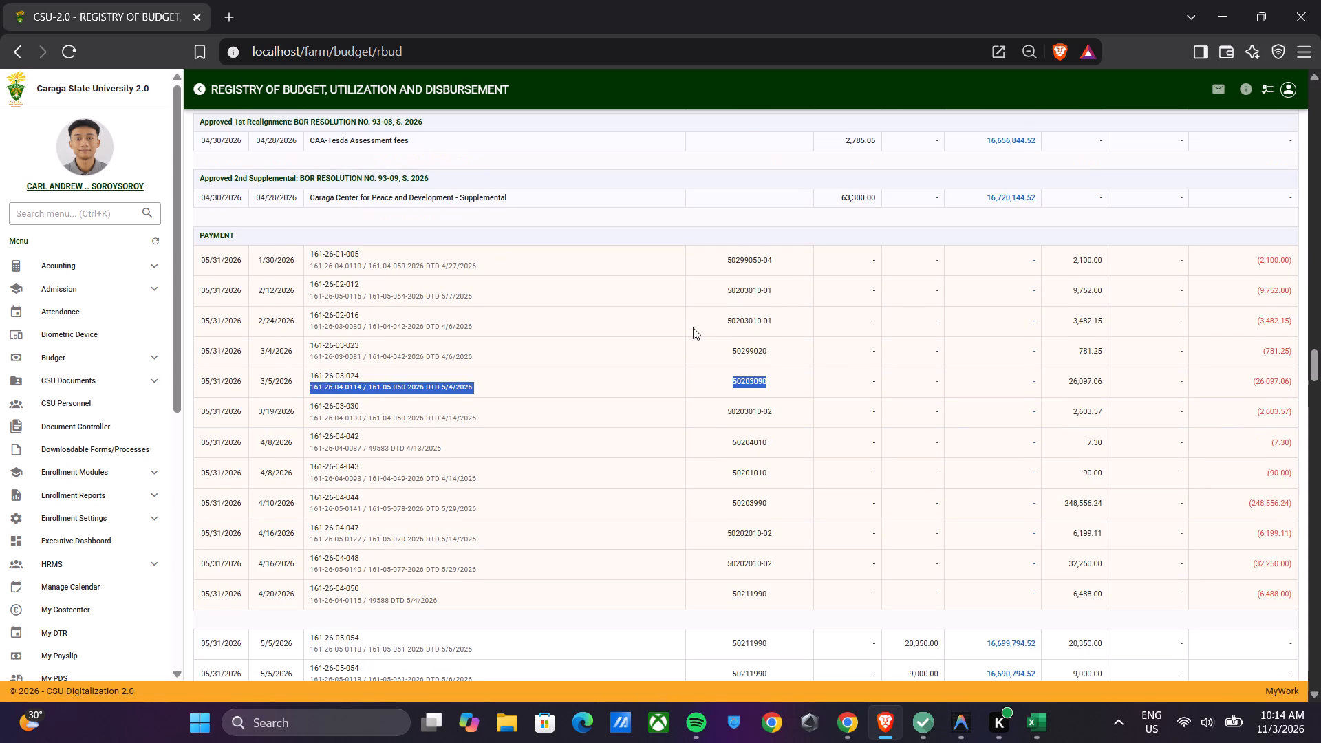
scroll(693, 327, "up", 6)
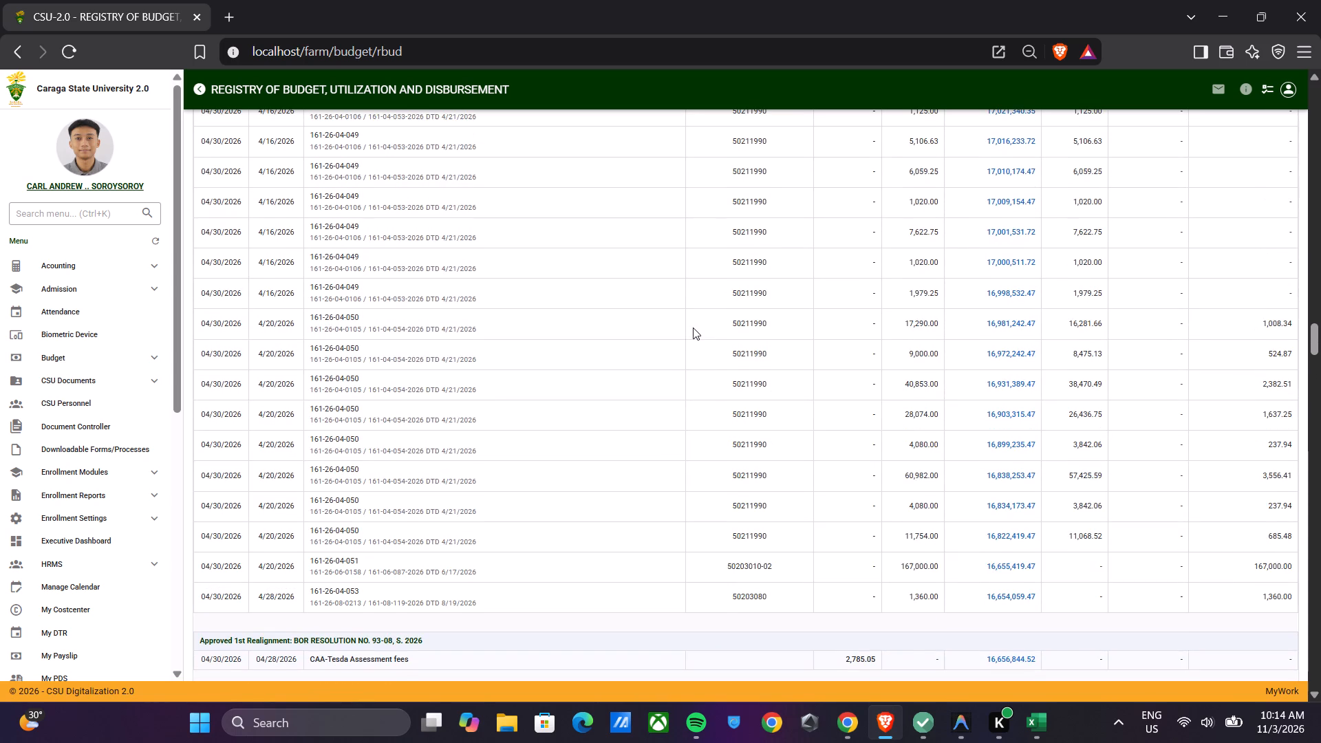
scroll(693, 327, "up", 8)
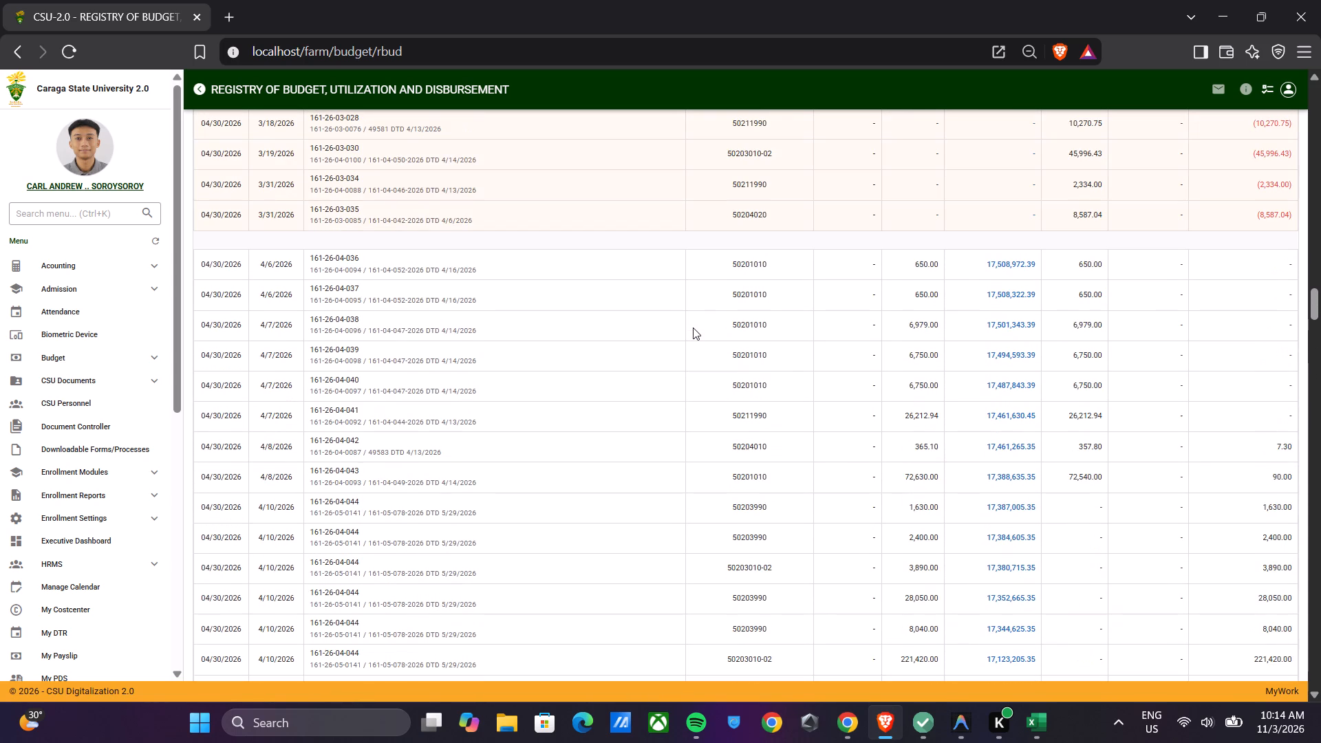
scroll(693, 327, "up", 4)
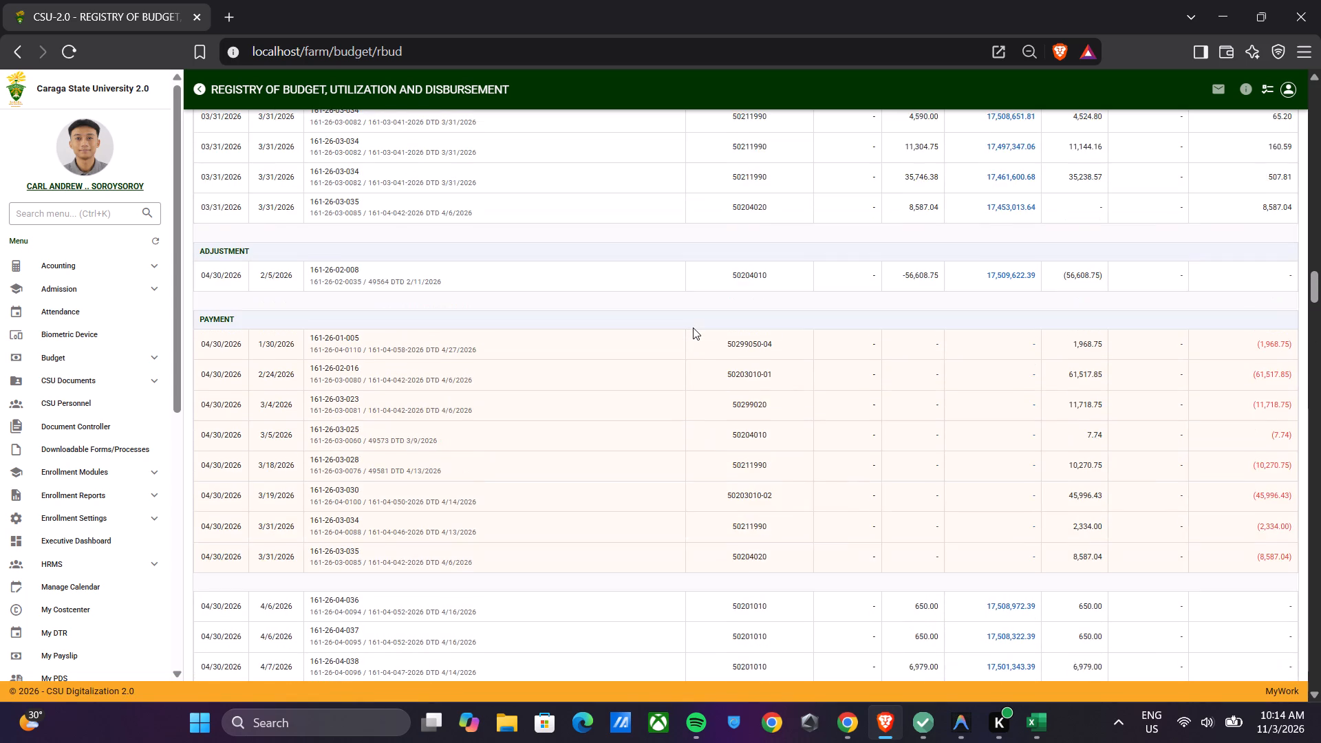
scroll(693, 327, "up", 13)
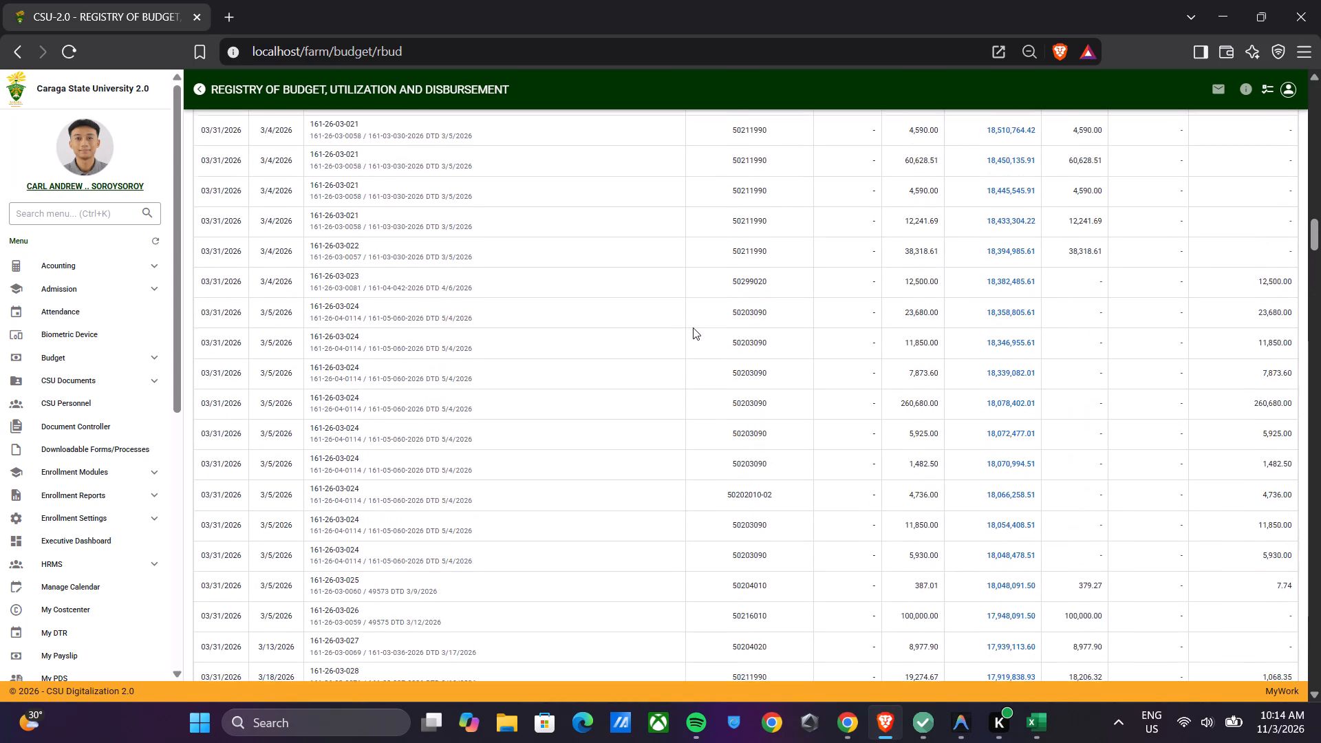
Go back through the February and January entries to the approved budget allotments at the beginning of the report.
scroll(693, 327, "up", 6)
right_click(693, 327)
scroll(693, 327, "up", 4)
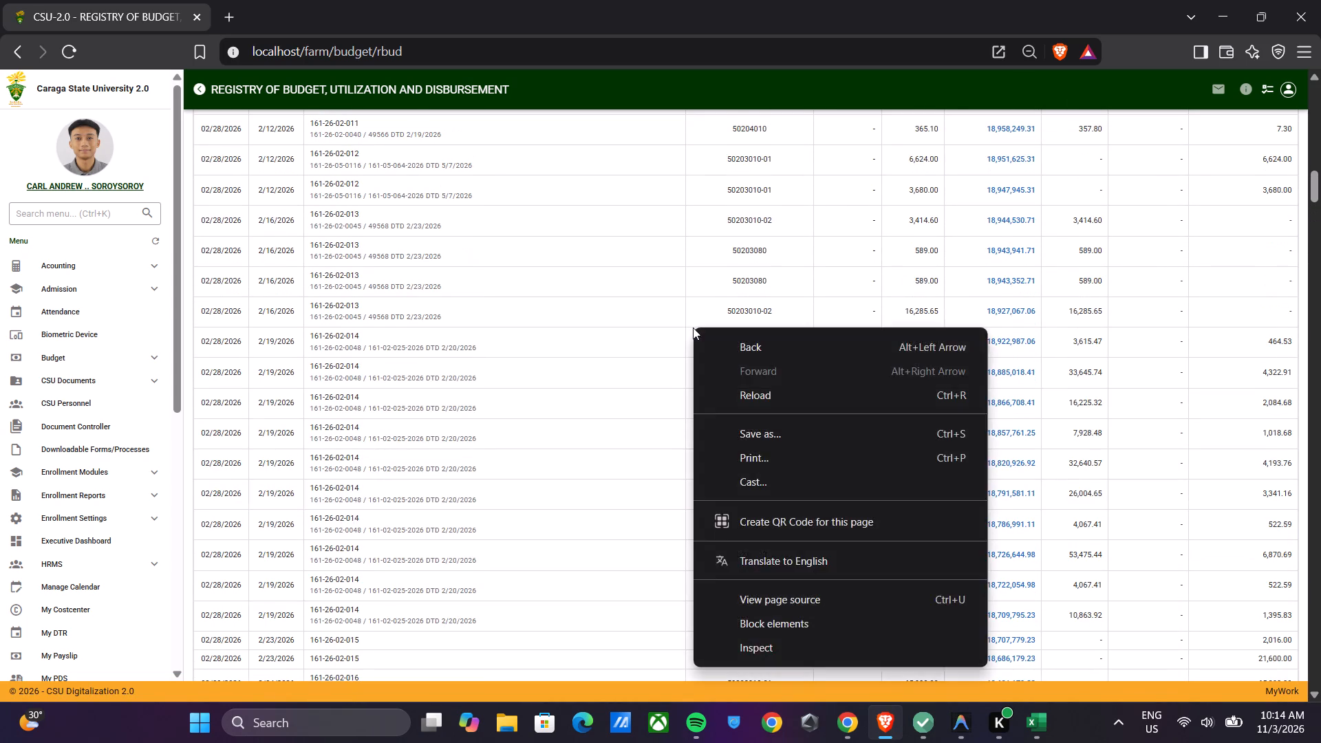
left_click(637, 331)
scroll(637, 331, "up", 13)
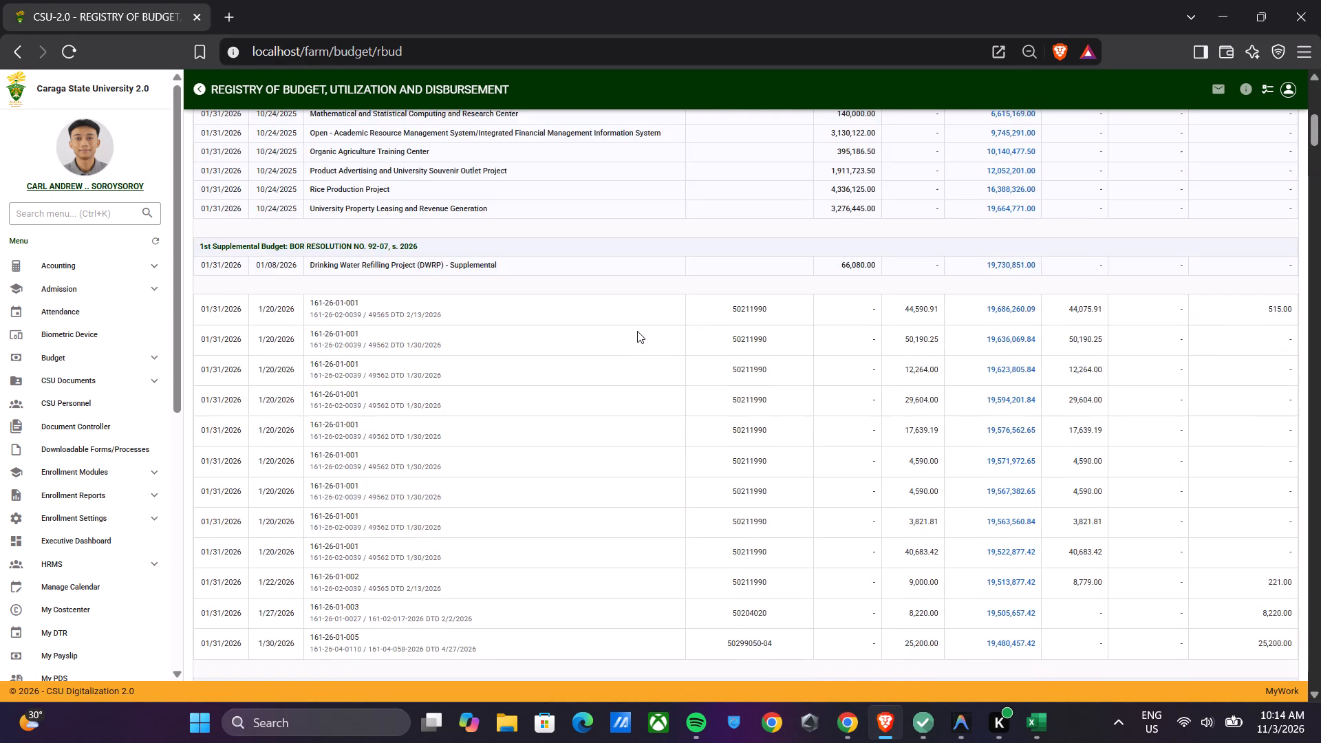
scroll(637, 331, "up", 3)
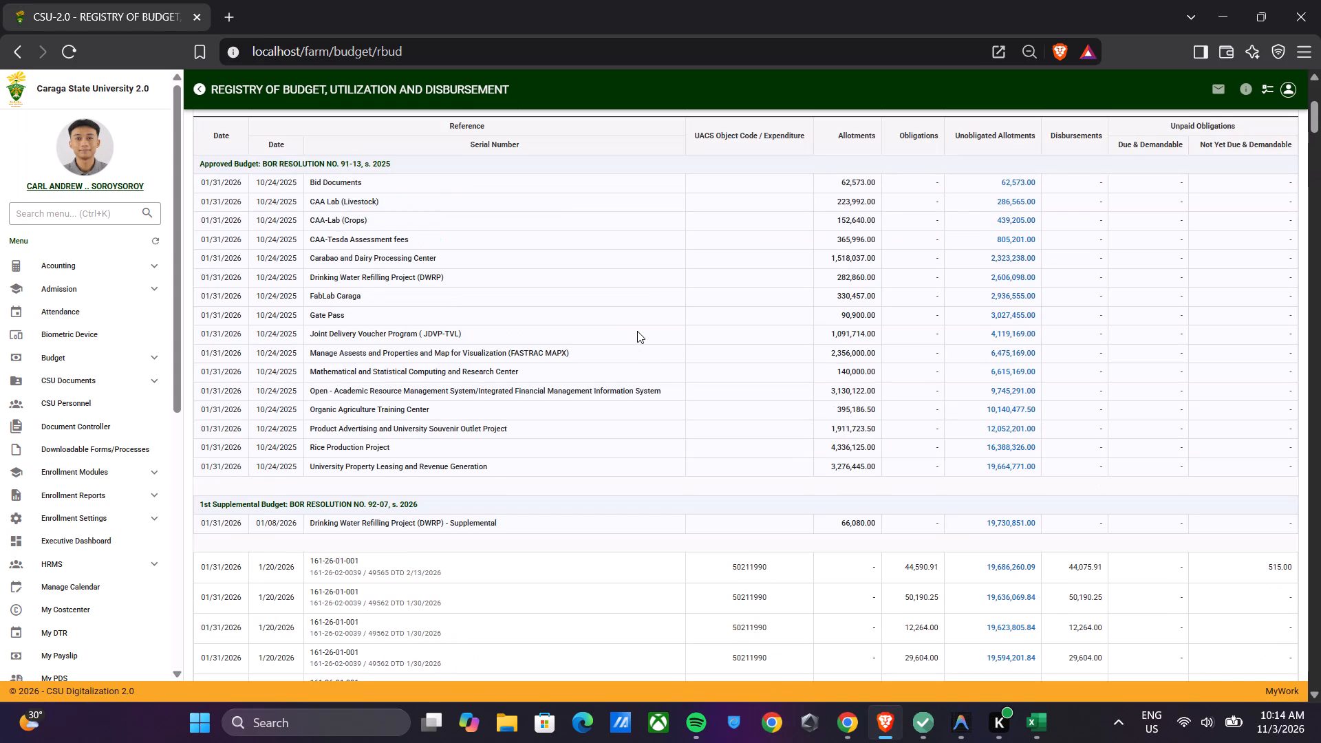
scroll(637, 331, "down", 1)
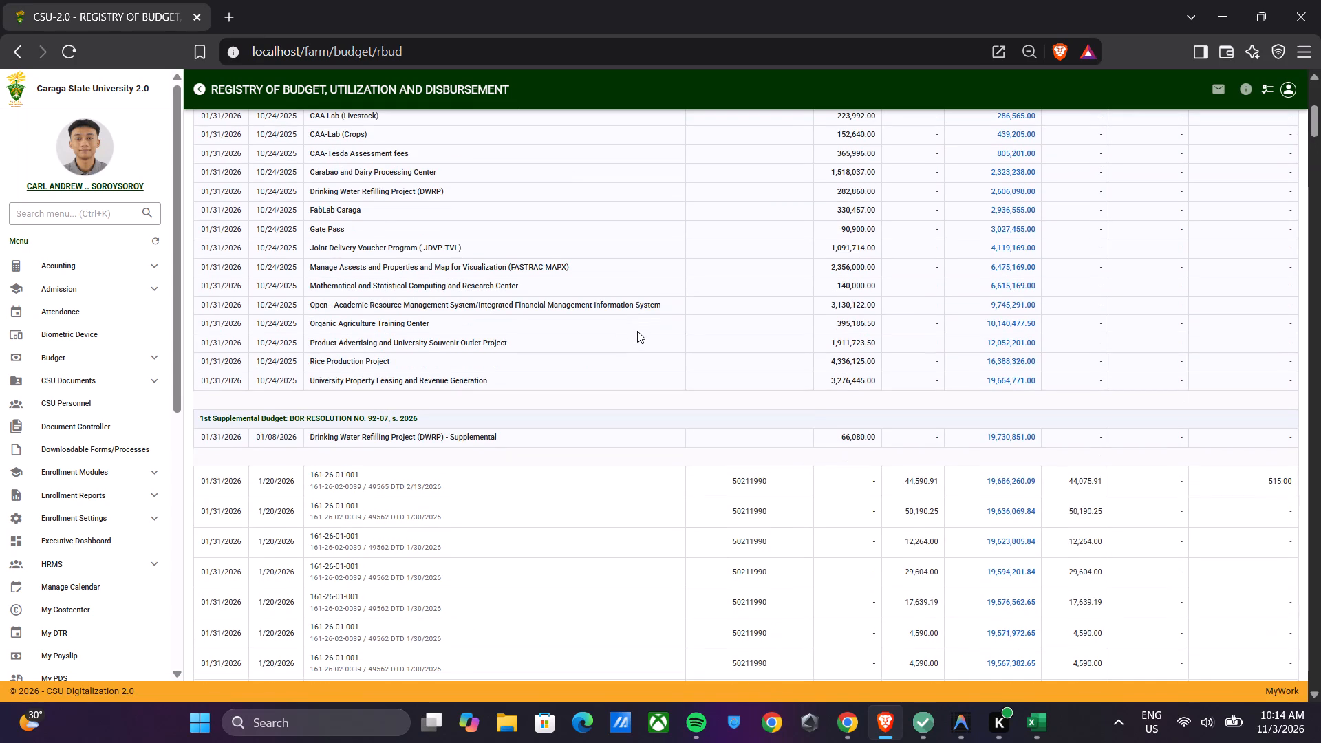
scroll(637, 331, "up", 1)
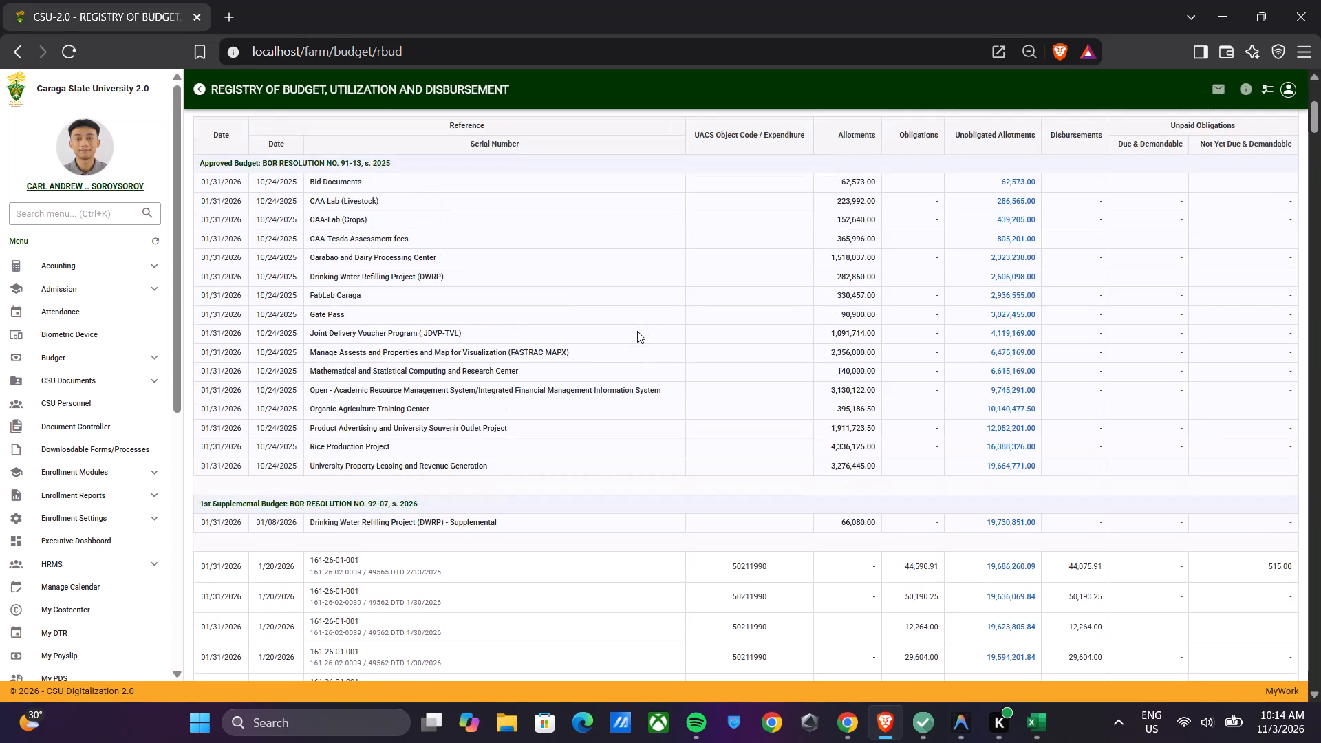
scroll(637, 331, "down", 7)
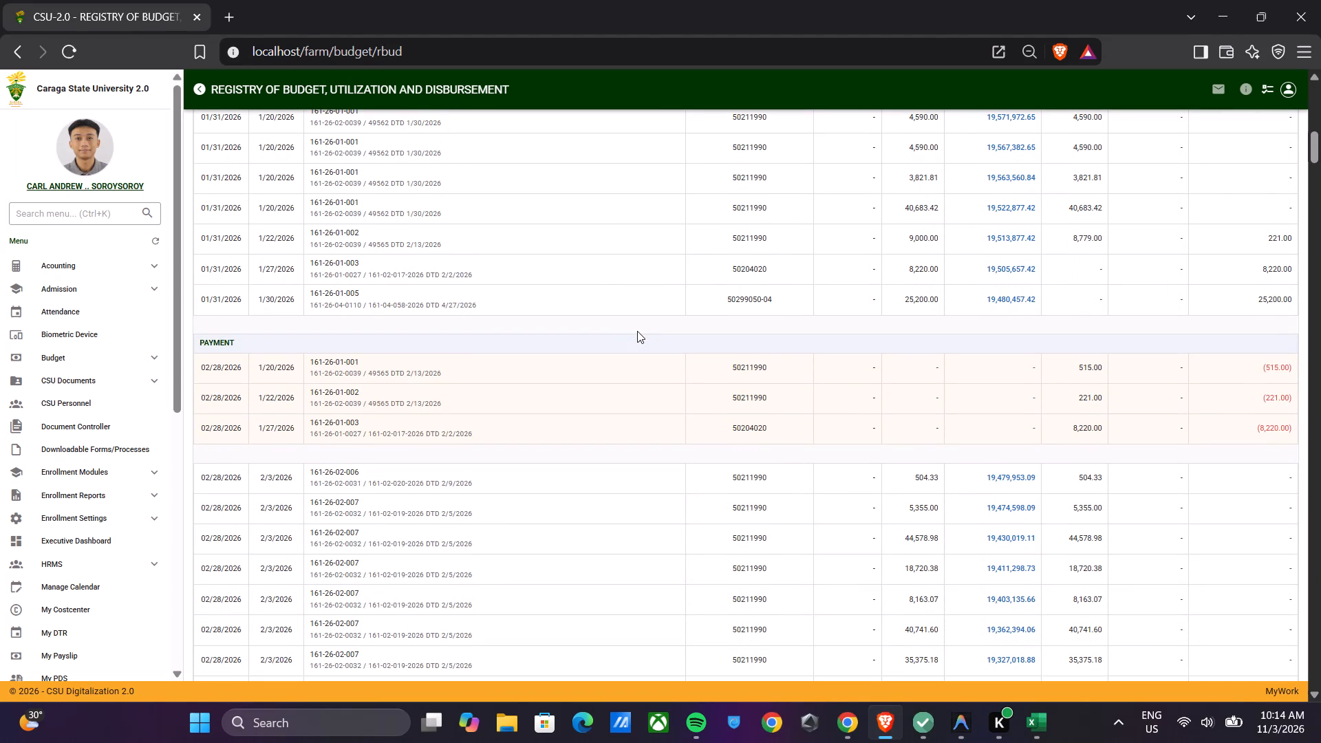
scroll(637, 331, "up", 2)
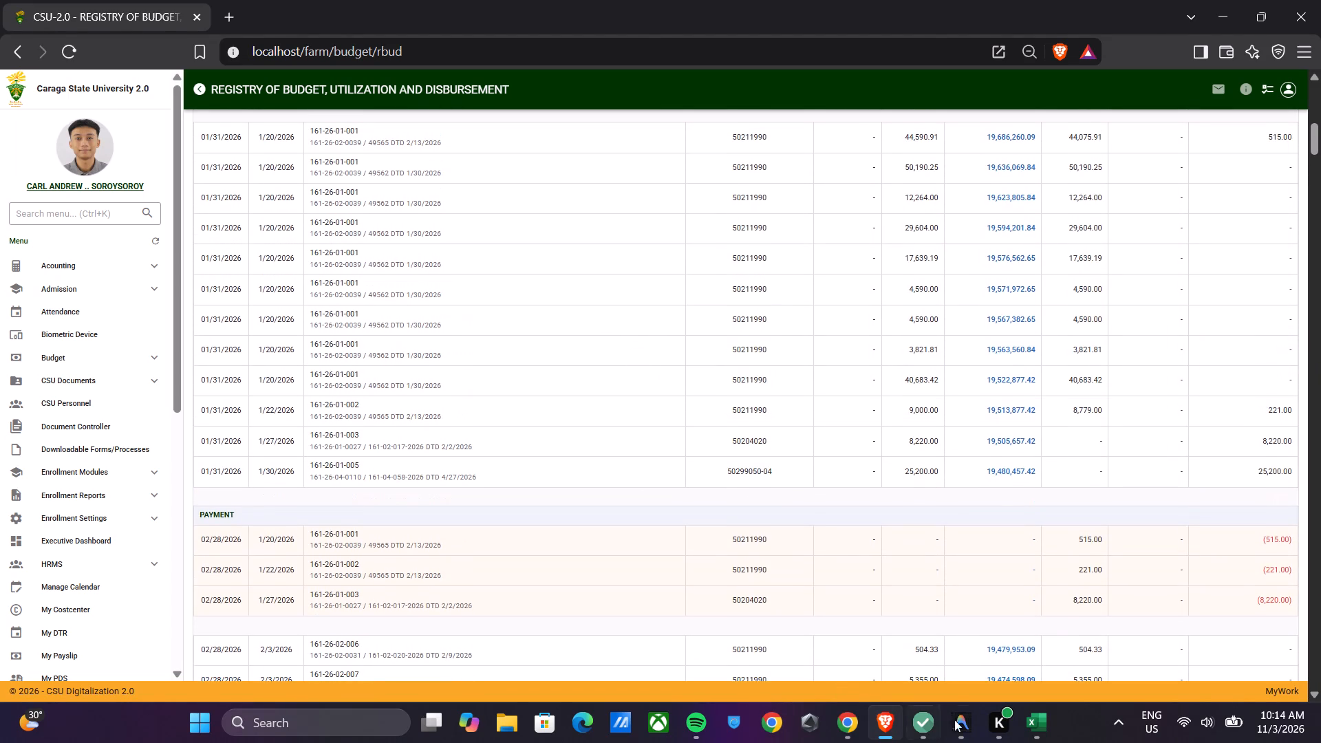
left_click(1038, 733)
scroll(436, 339, "up", 20)
scroll(436, 339, "up", 4)
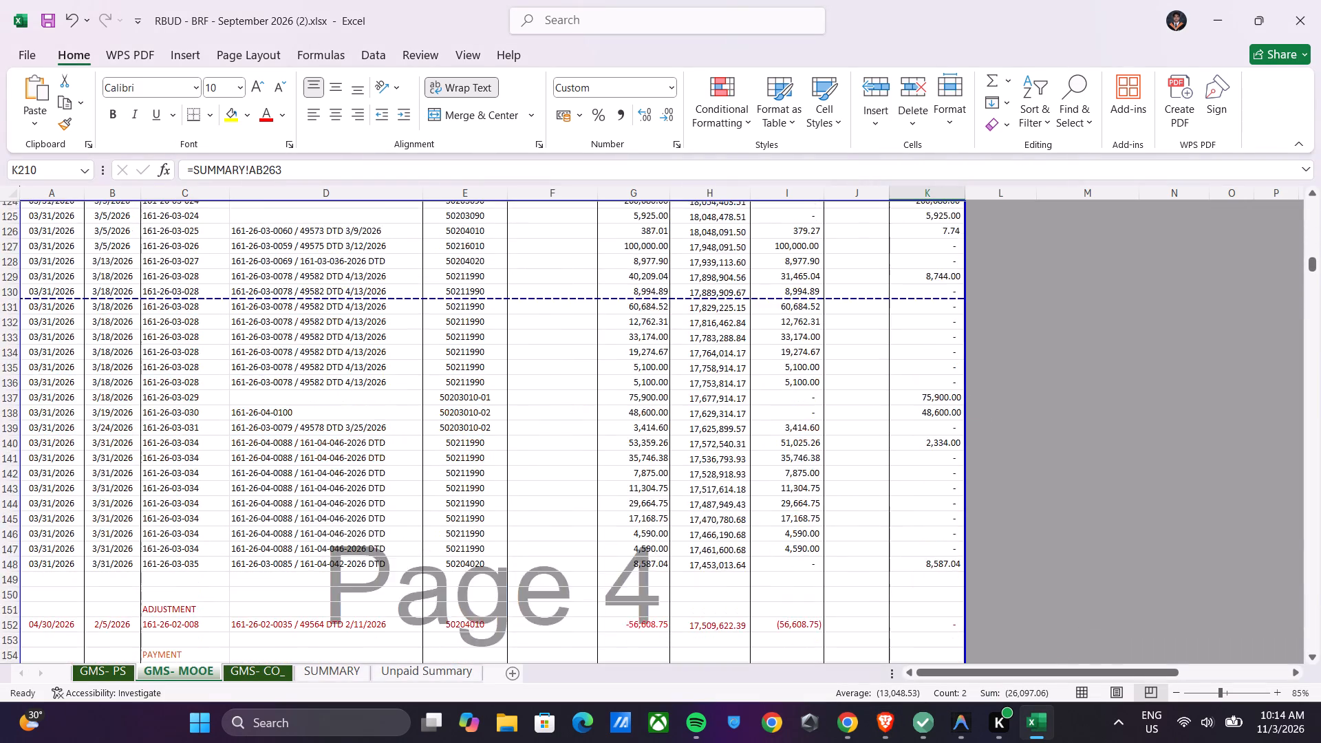
scroll(387, 297, "up", 20)
scroll(387, 297, "up", 20)
scroll(387, 297, "up", 8)
scroll(388, 297, "down", 7)
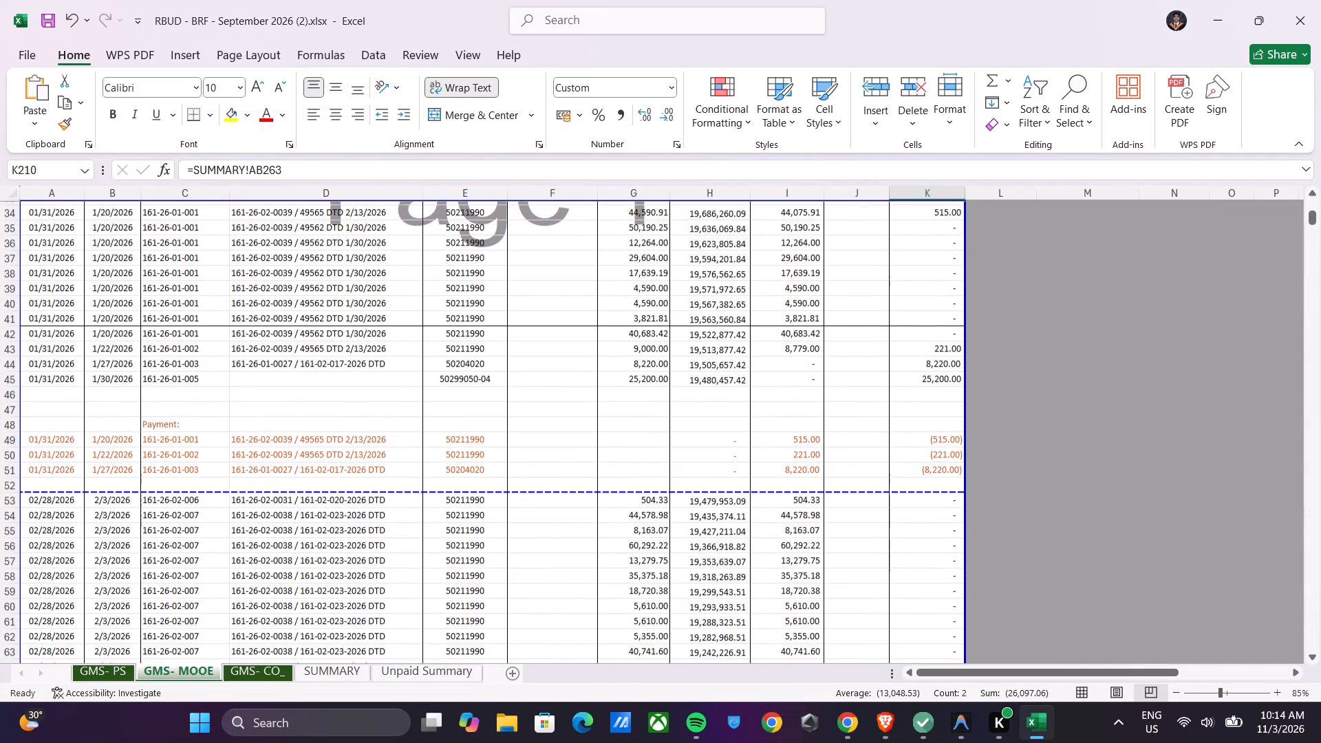
left_click(890, 727)
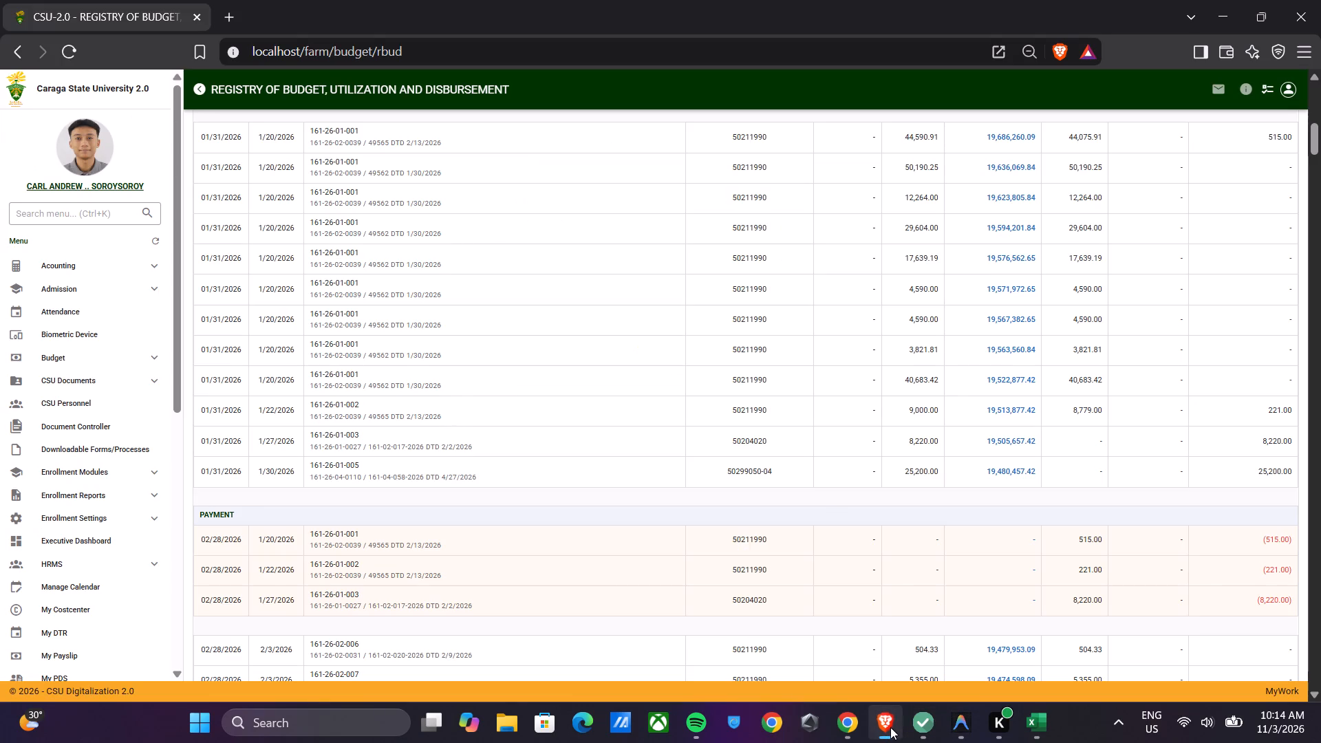
left_click(890, 727)
left_click(890, 727)
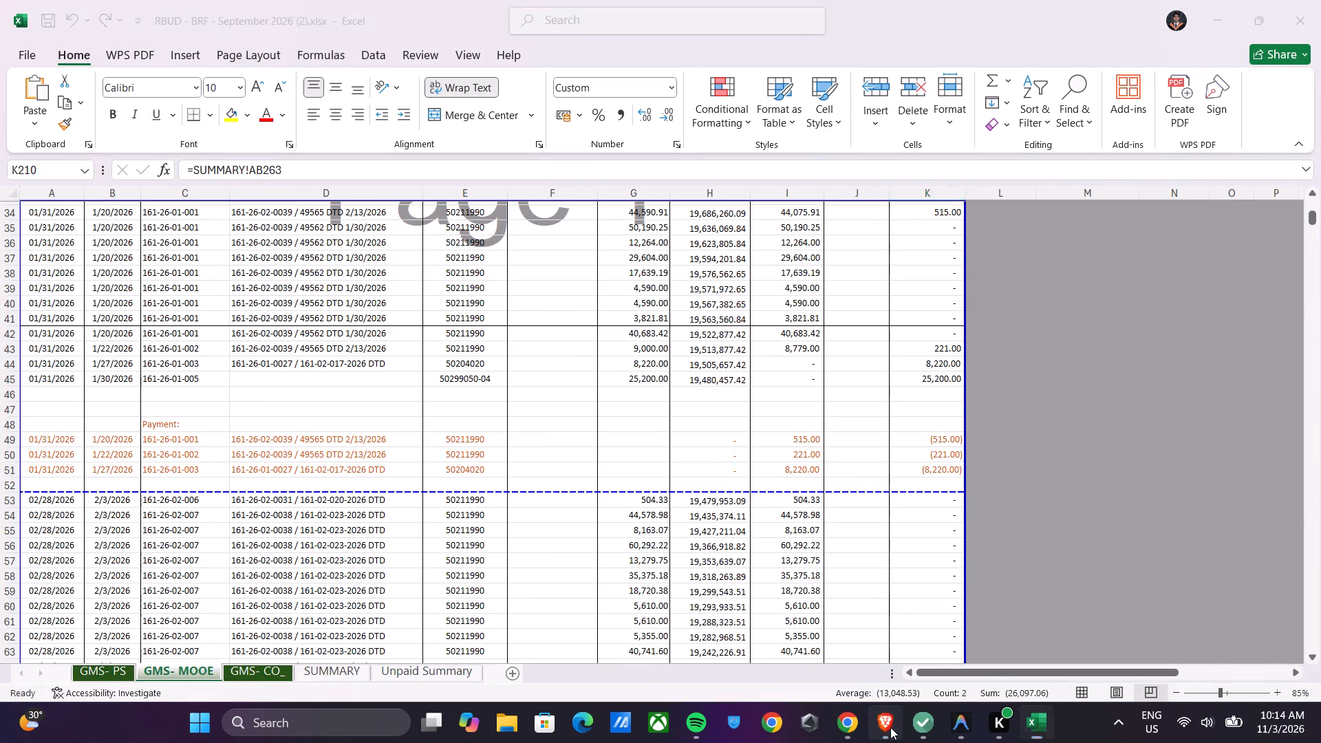
scroll(674, 545, "down", 4)
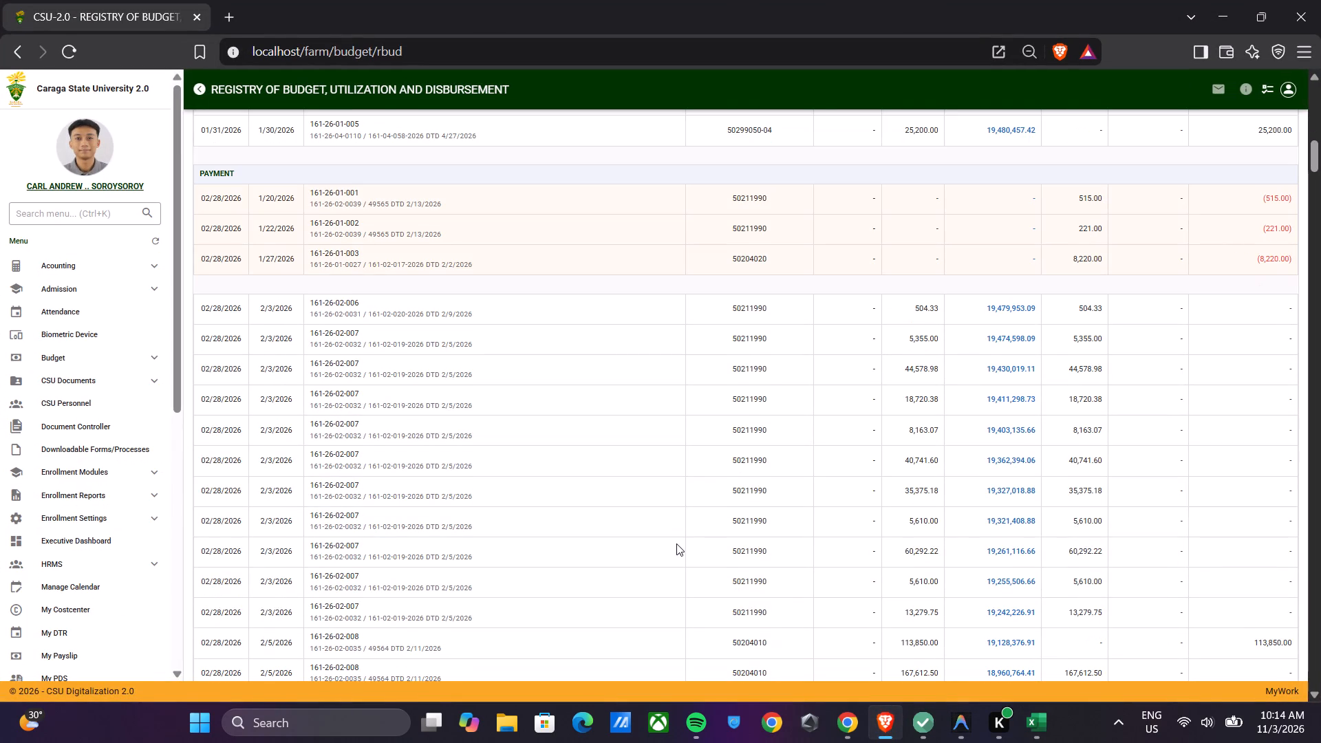
scroll(676, 543, "down", 1)
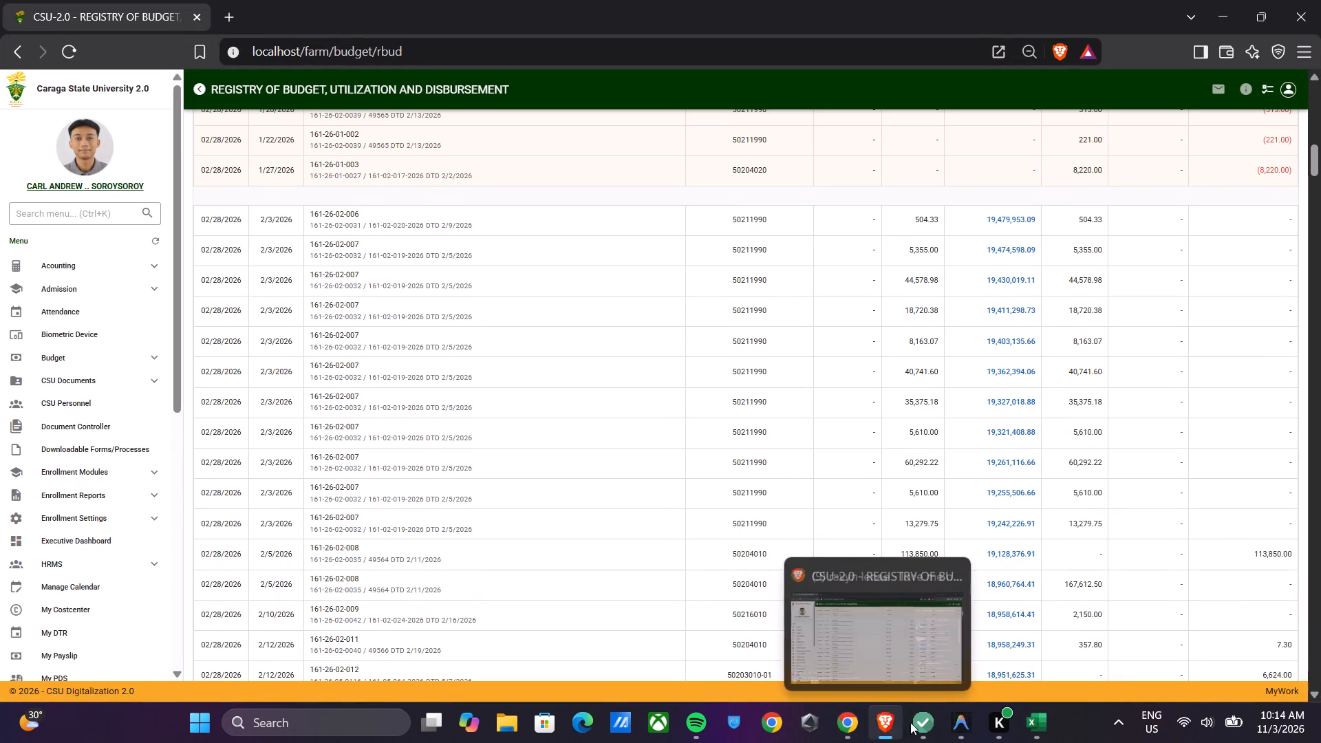
left_click(1034, 722)
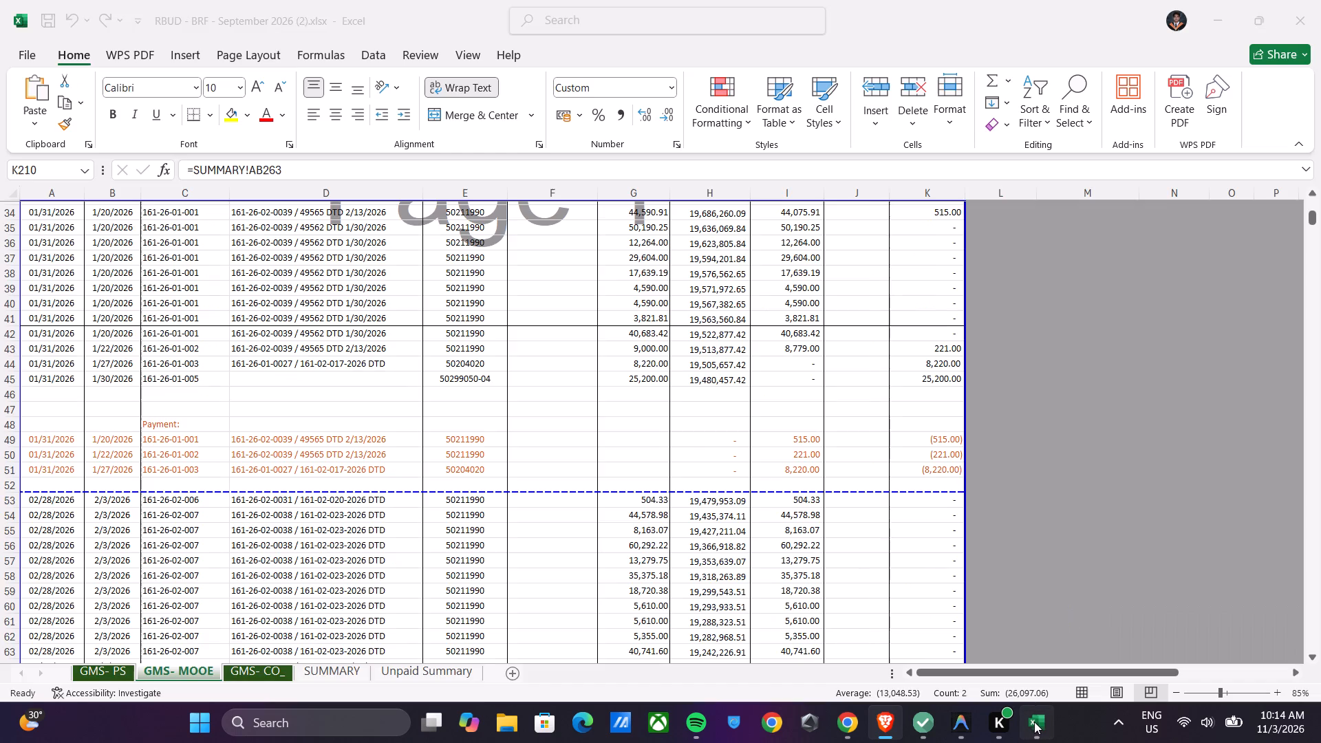
left_click(1034, 722)
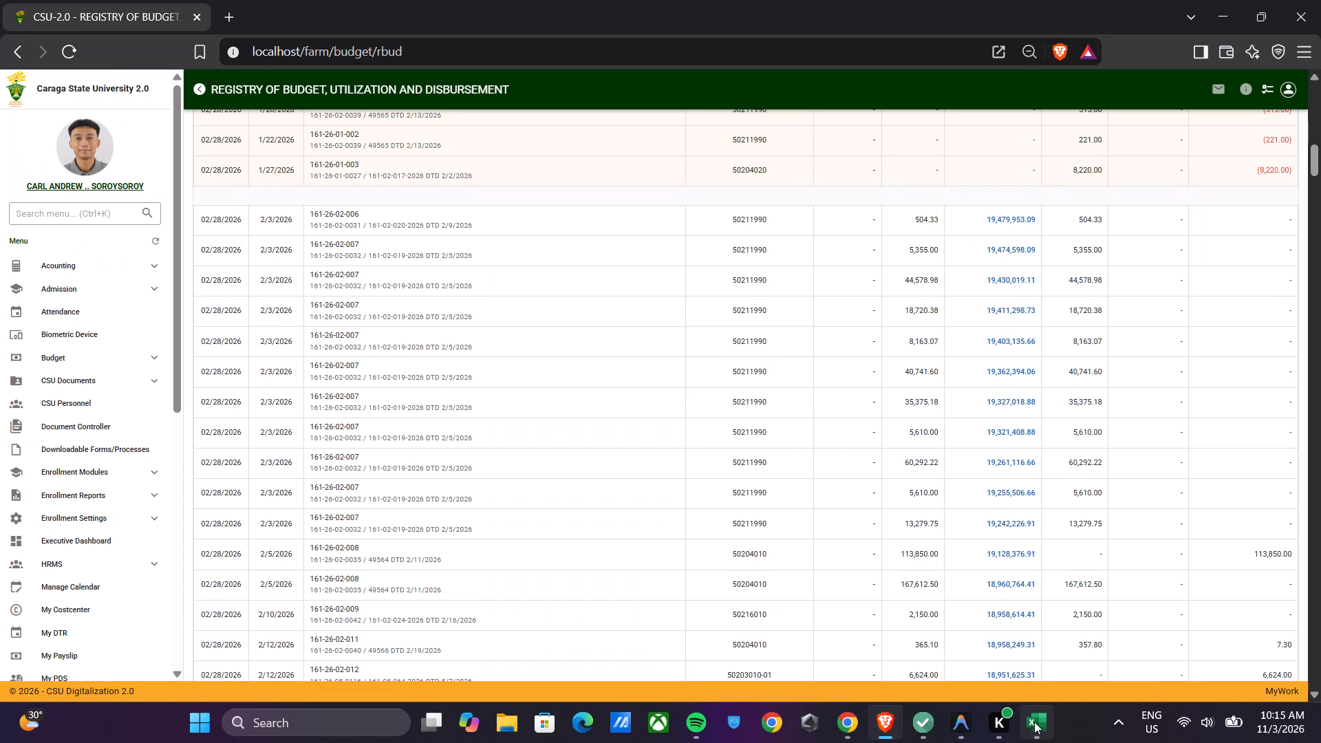
left_click(1034, 722)
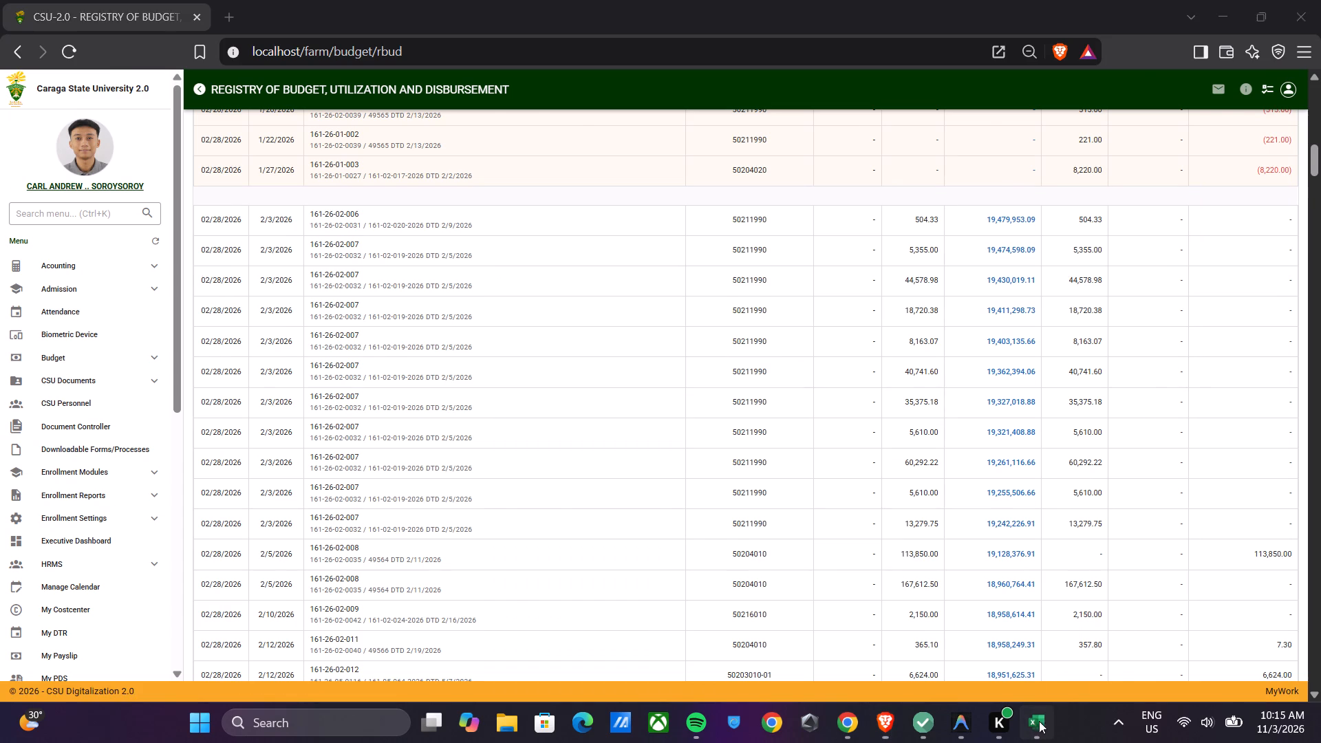
left_click(1040, 720)
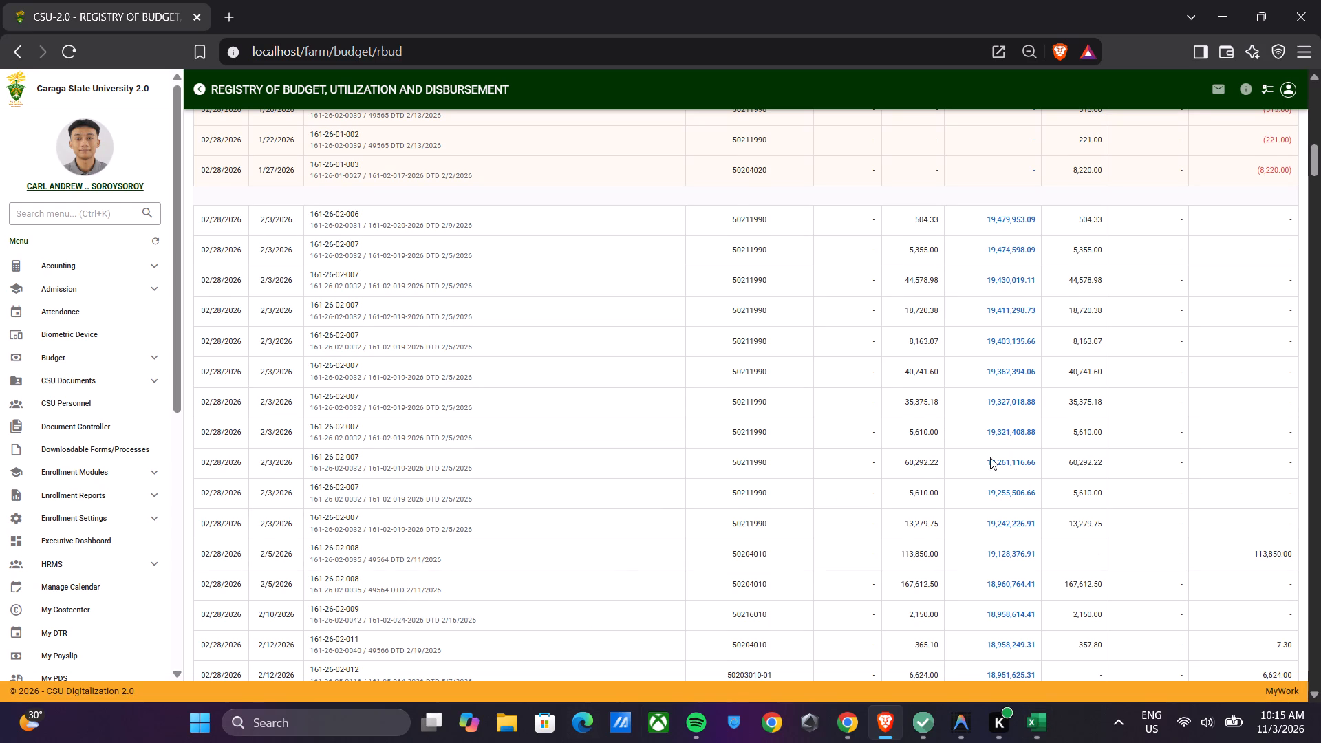
scroll(867, 457, "down", 5)
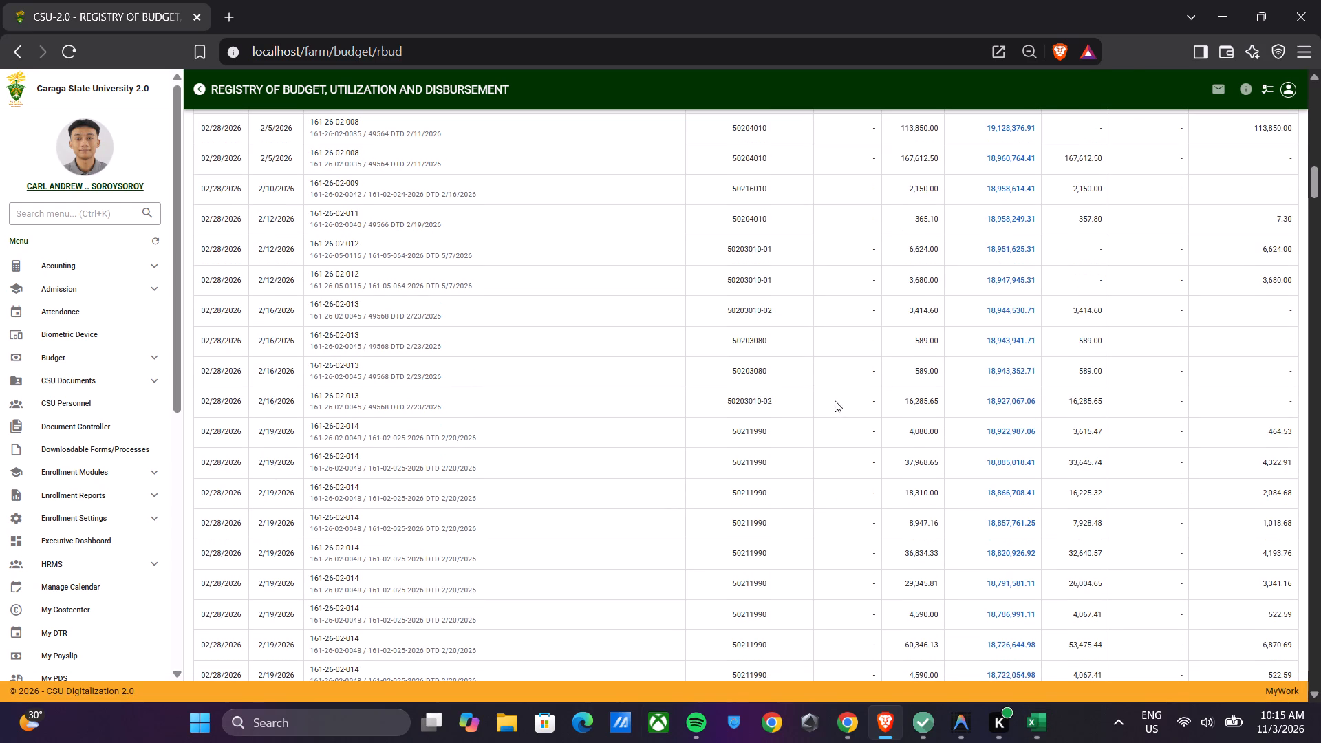
right_click(834, 398)
left_click(1045, 488)
left_click_drag(1069, 435, 1194, 428)
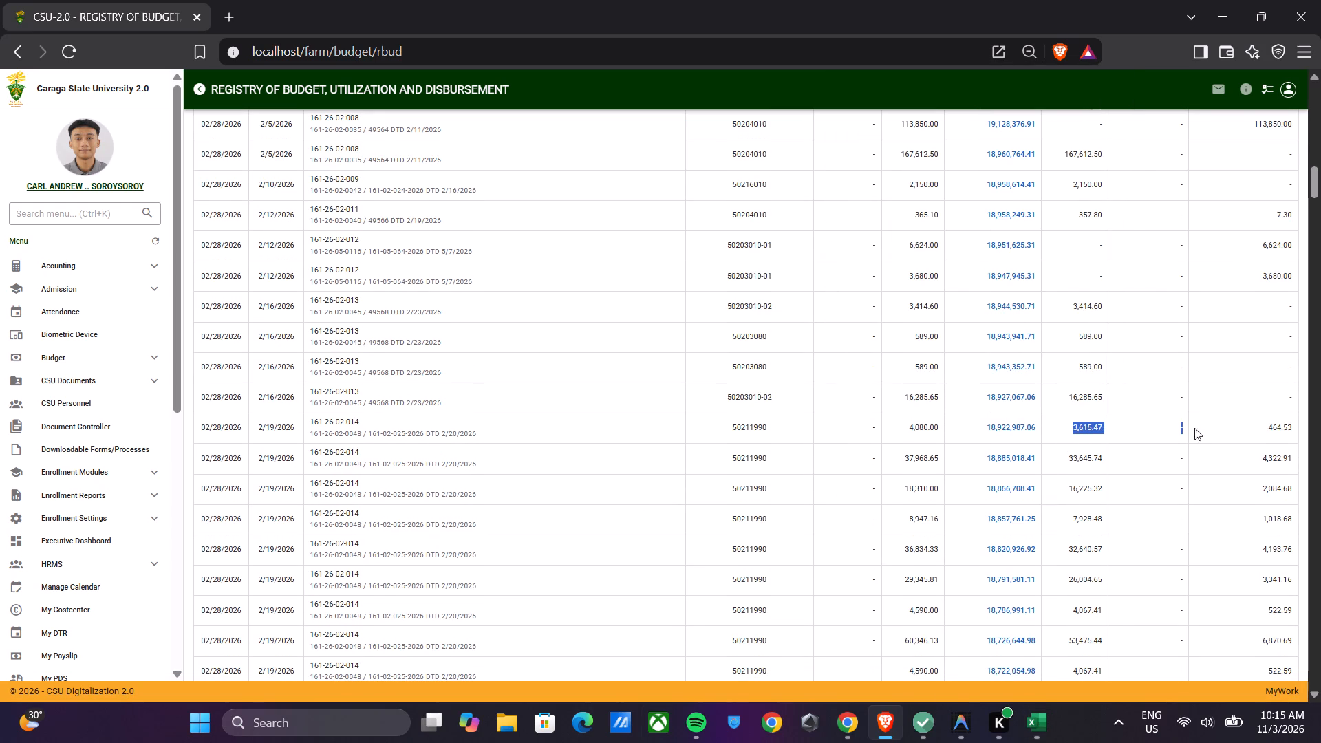
left_click_drag(1194, 428, 1207, 426)
left_click_drag(1258, 425, 1294, 418)
left_click(1285, 419)
left_click_drag(1289, 426, 1273, 427)
left_click_drag(1297, 431, 1176, 425)
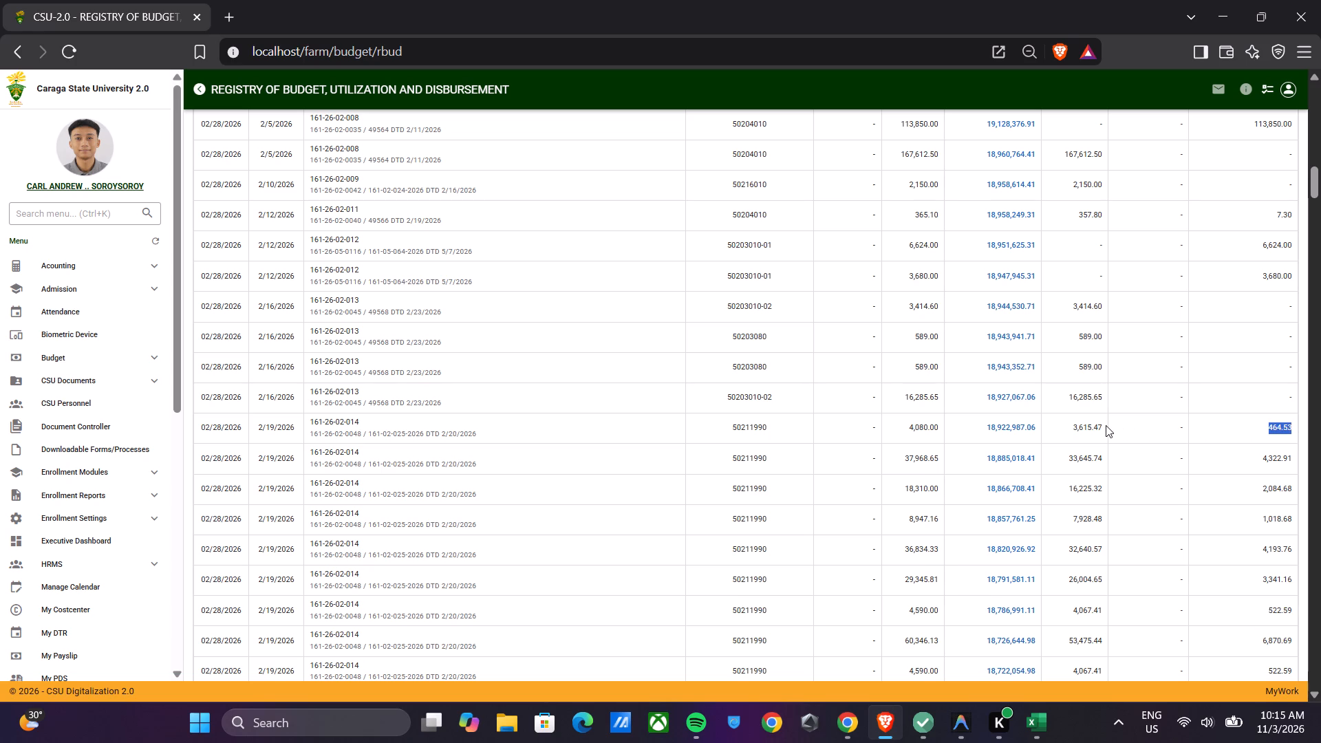
left_click_drag(1106, 425, 731, 422)
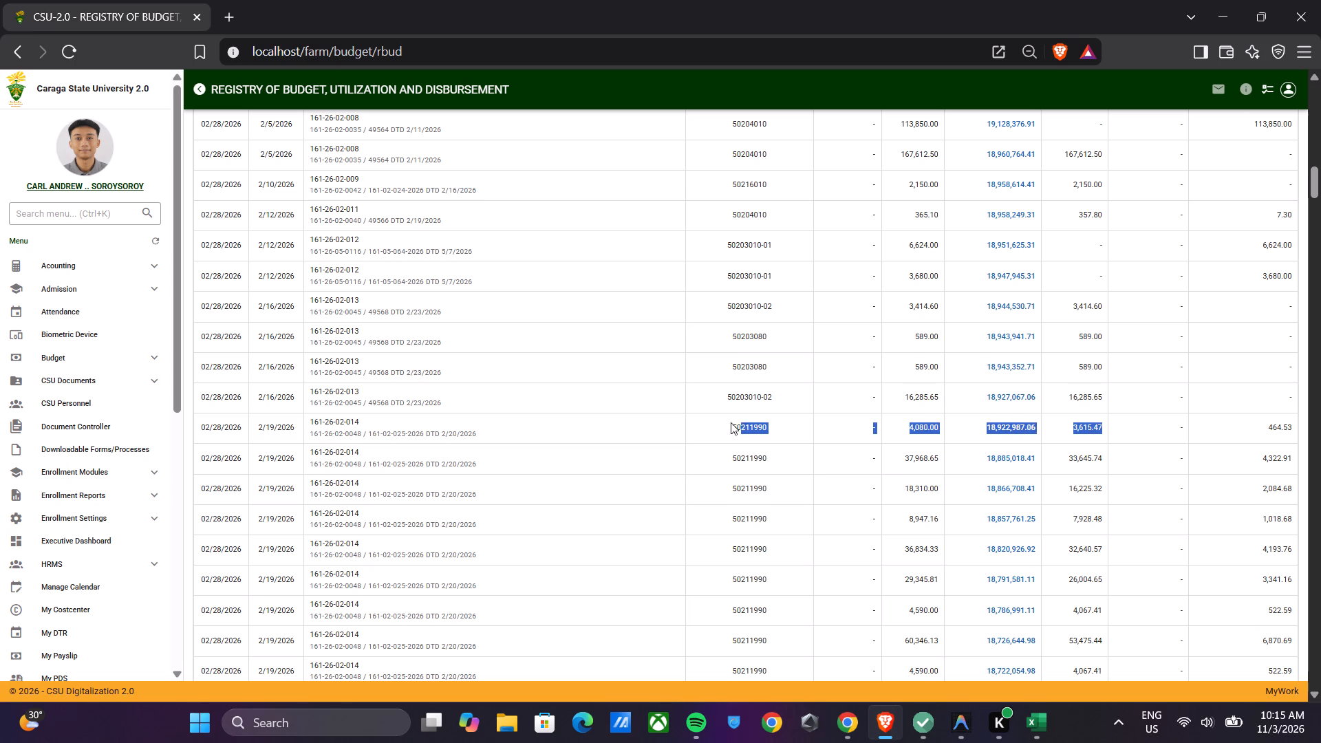
left_click_drag(731, 422, 201, 421)
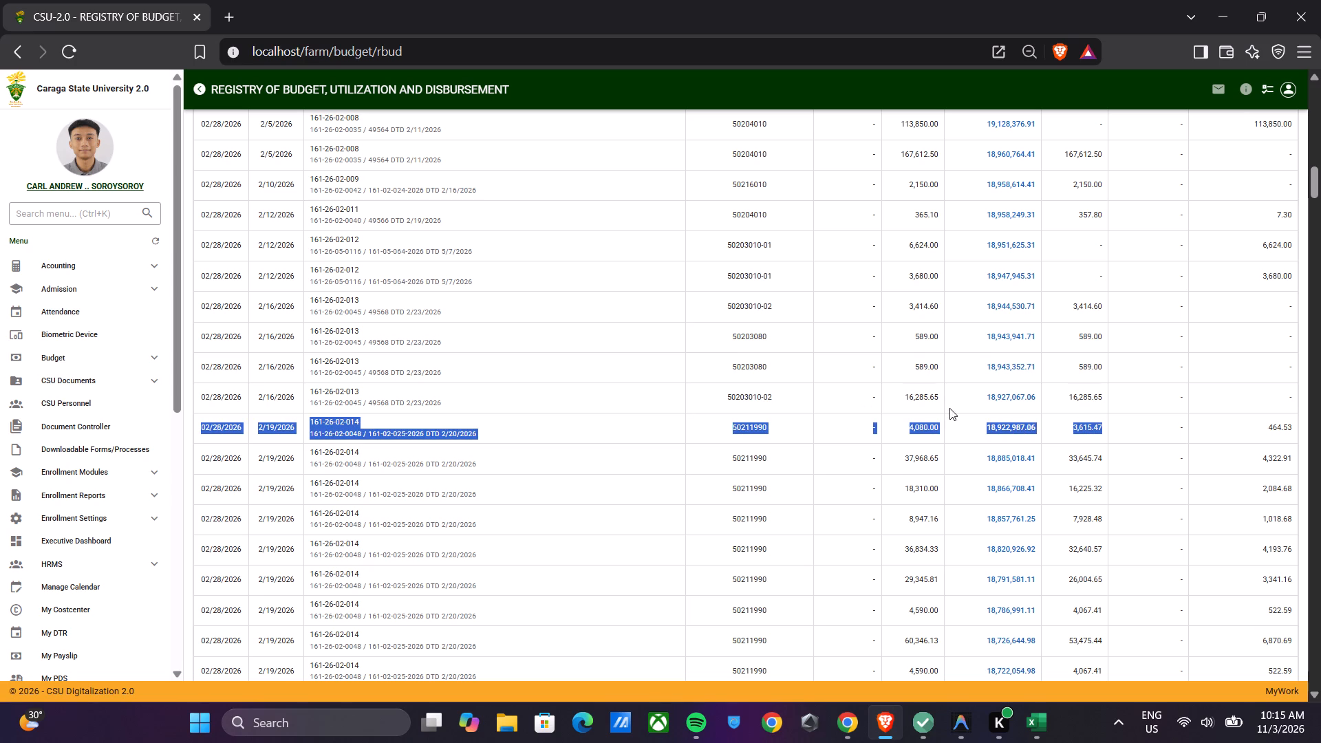
left_click_drag(1255, 425, 1291, 425)
left_click(1295, 424)
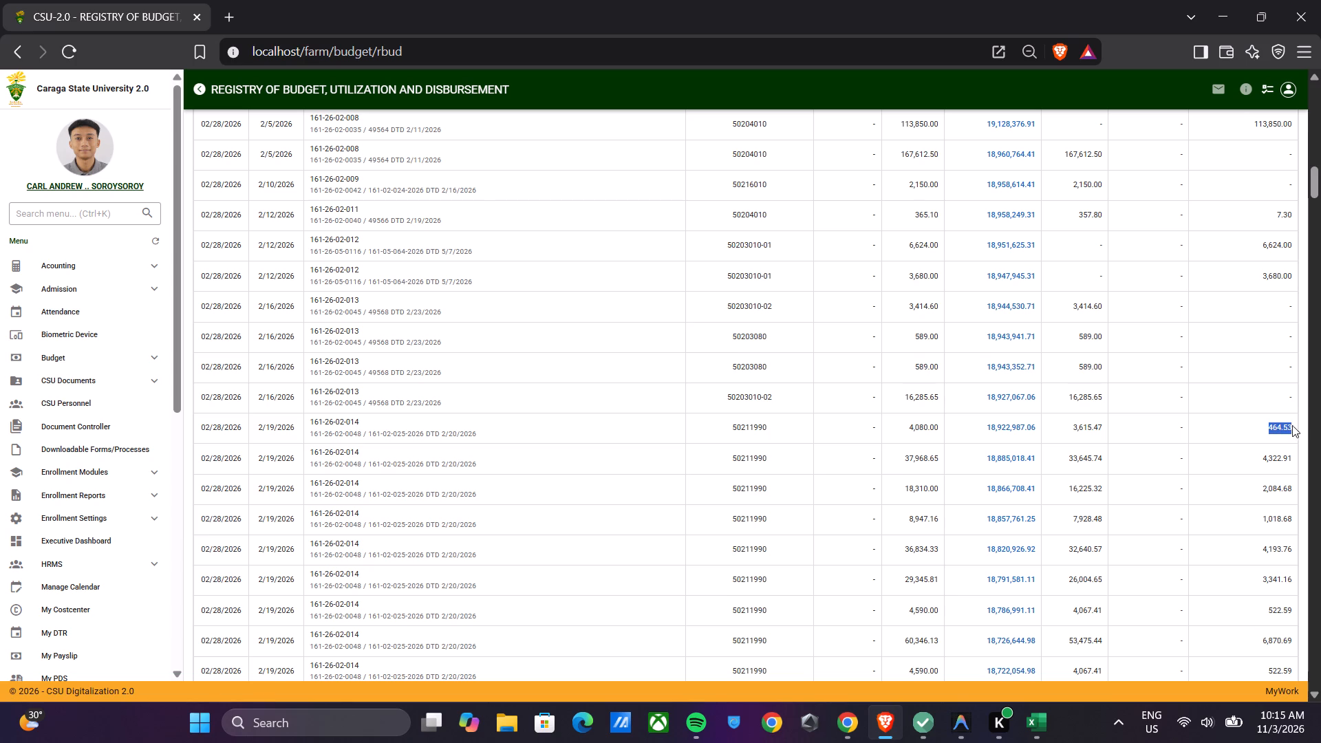
double_click(1291, 425)
left_click_drag(1293, 426, 392, 434)
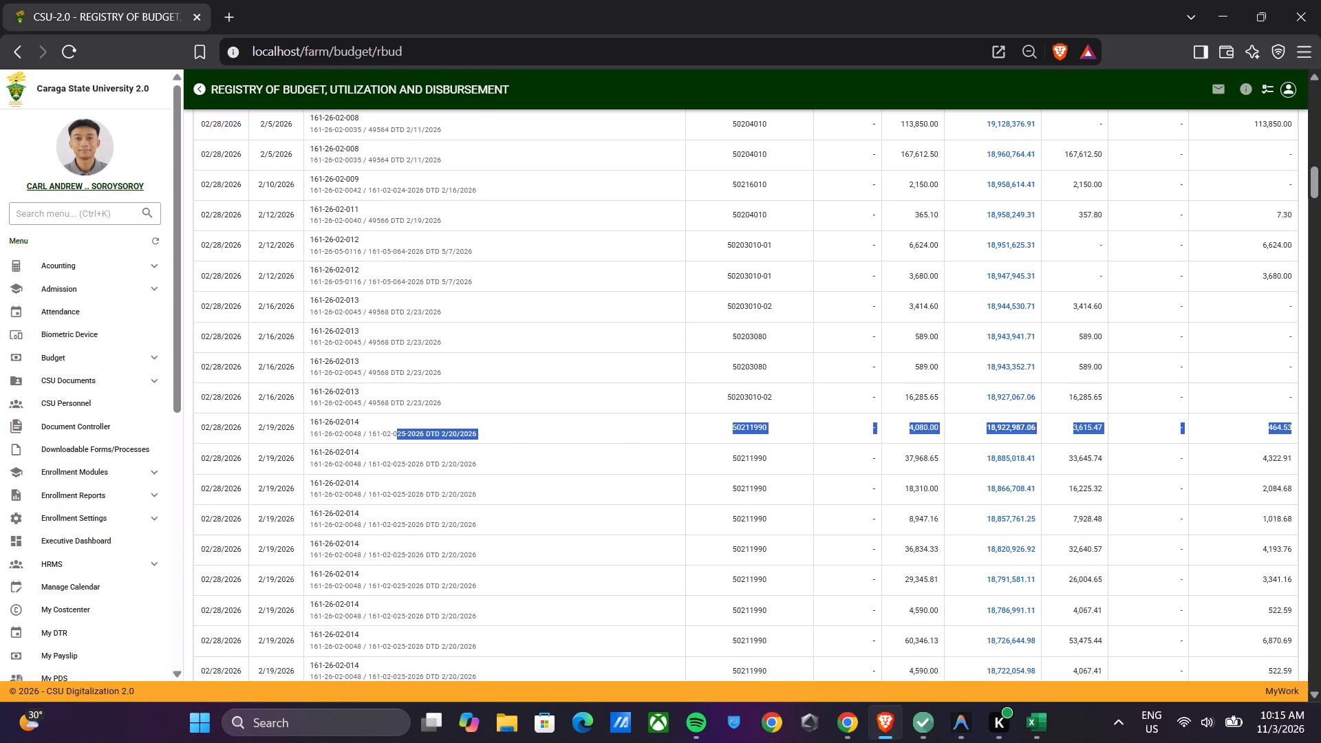
left_click_drag(392, 434, 197, 422)
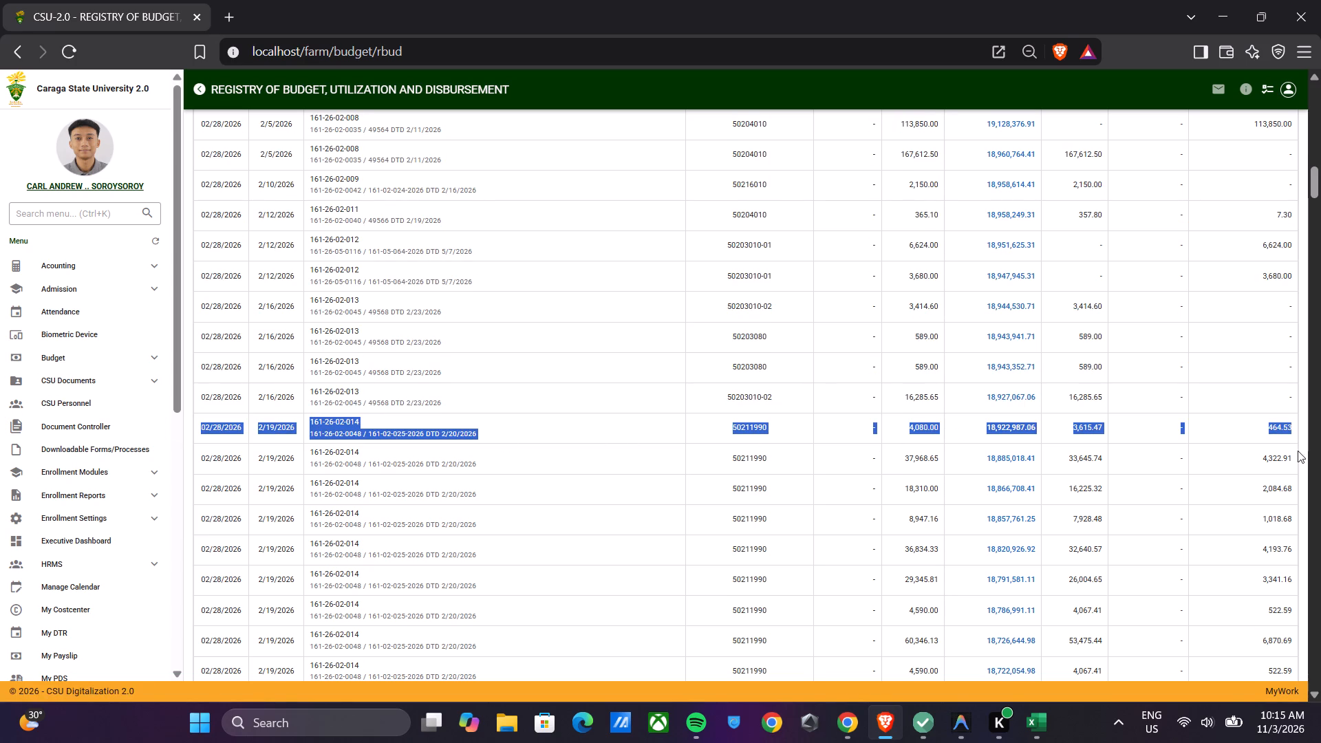
left_click_drag(1291, 454, 364, 460)
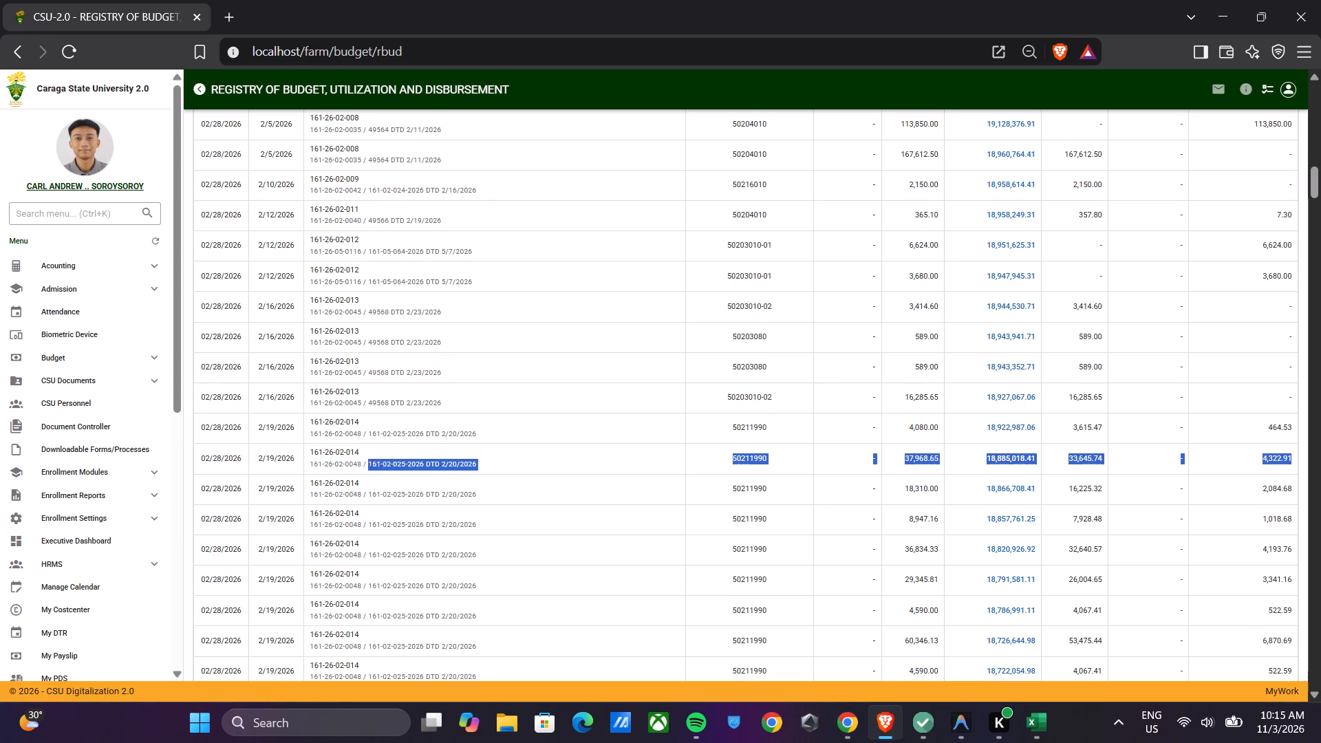
left_click_drag(364, 460, 198, 462)
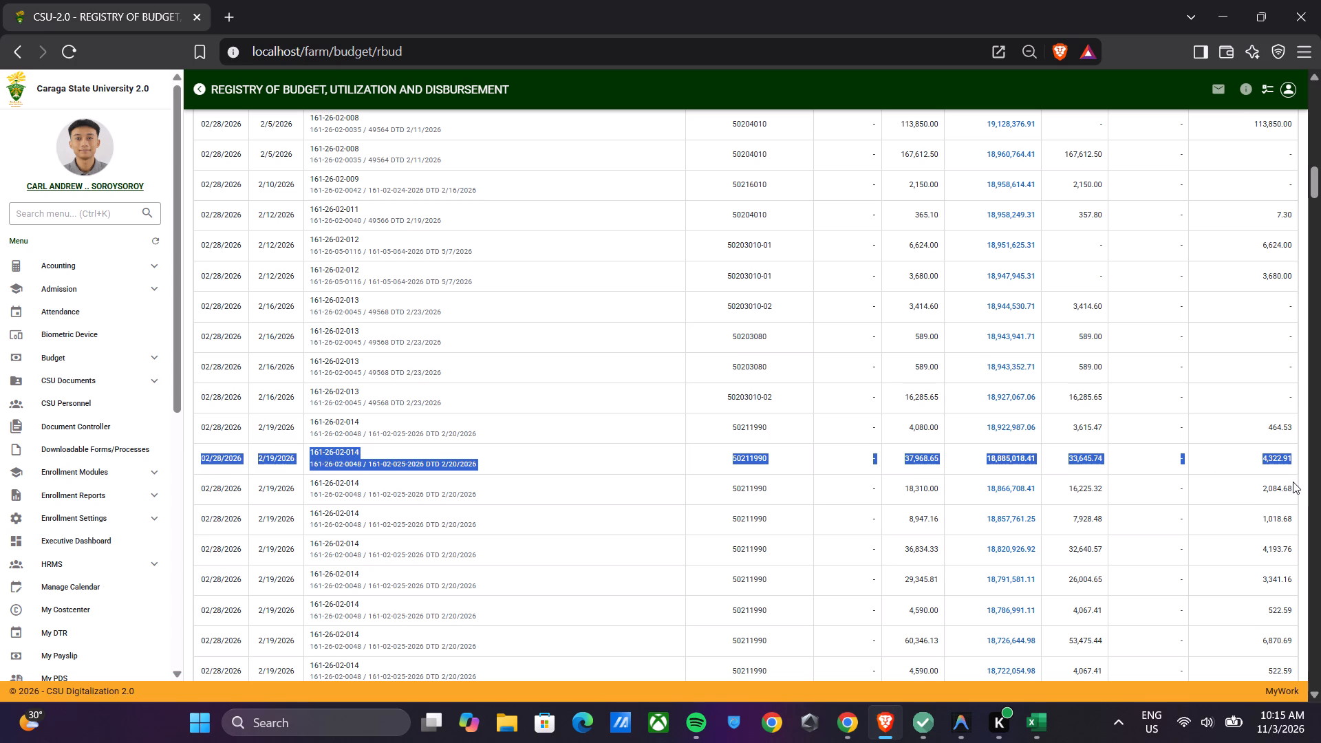
left_click_drag(1293, 486, 411, 476)
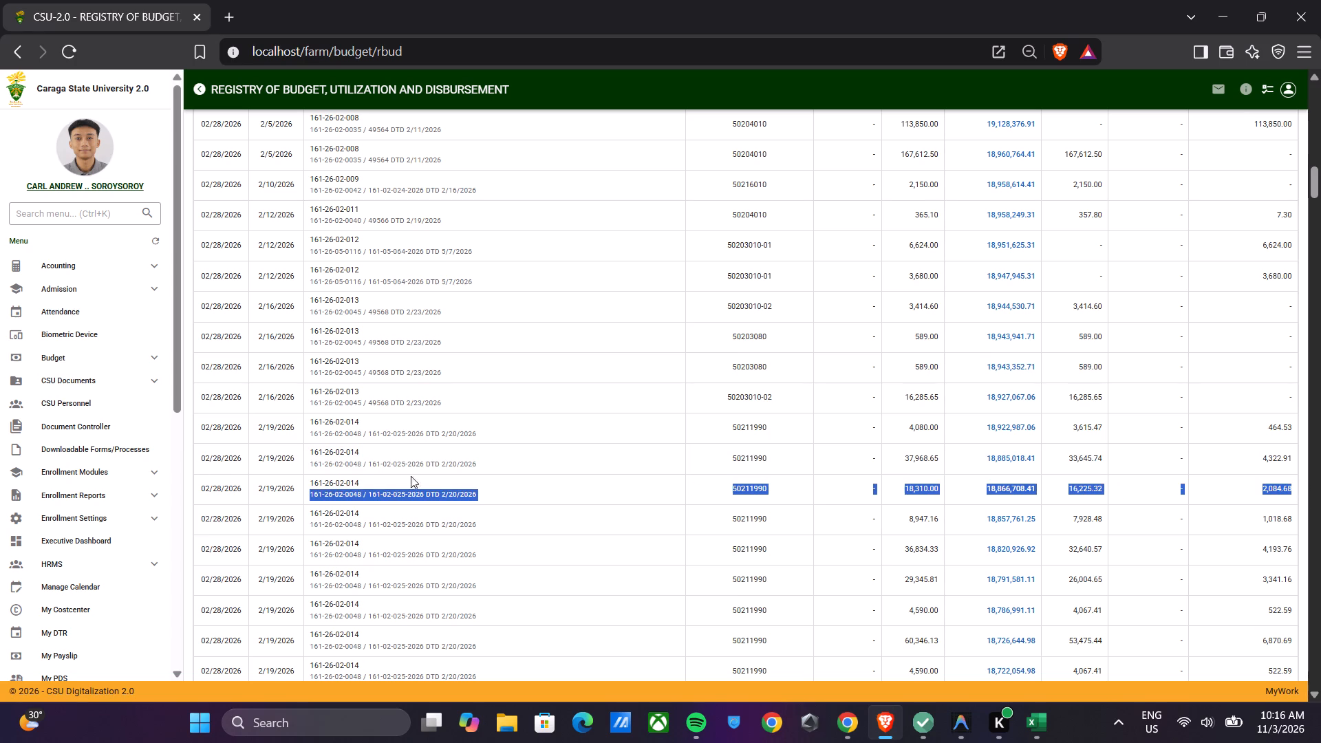
left_click_drag(411, 476, 201, 484)
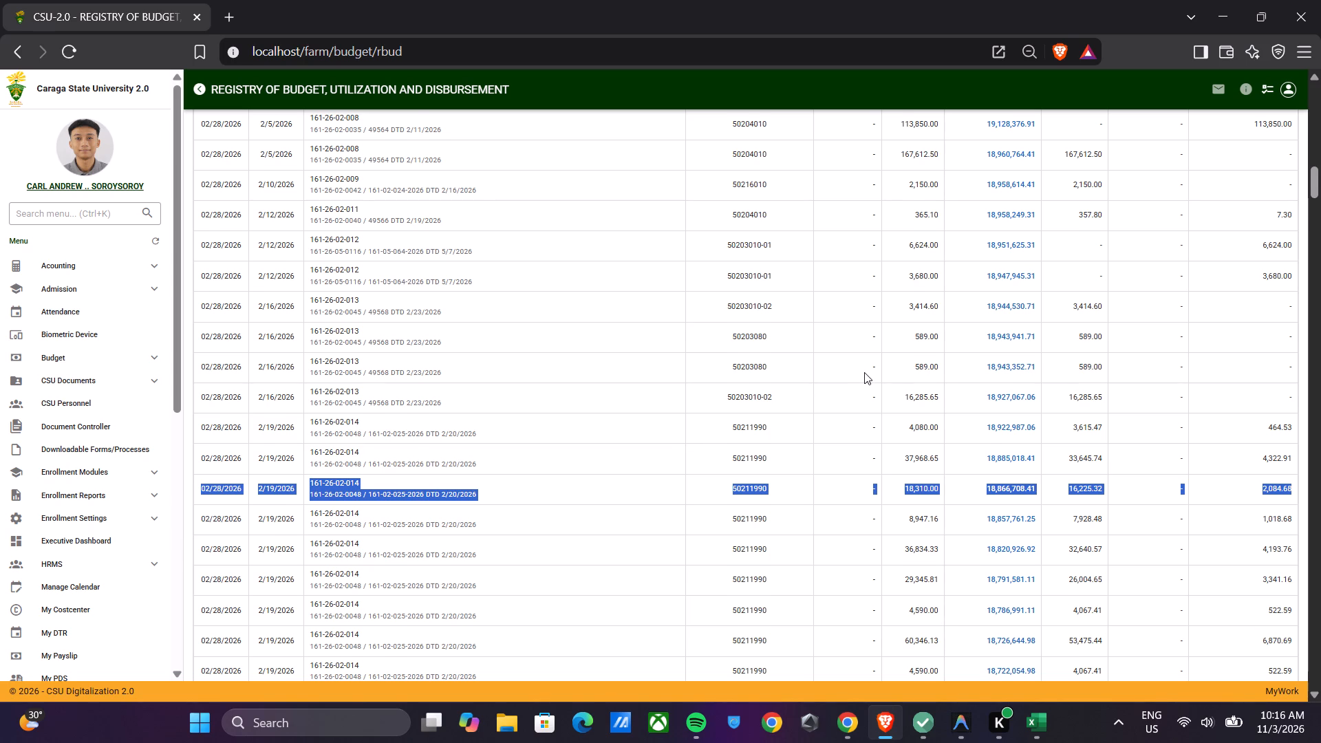
scroll(864, 372, "up", 4)
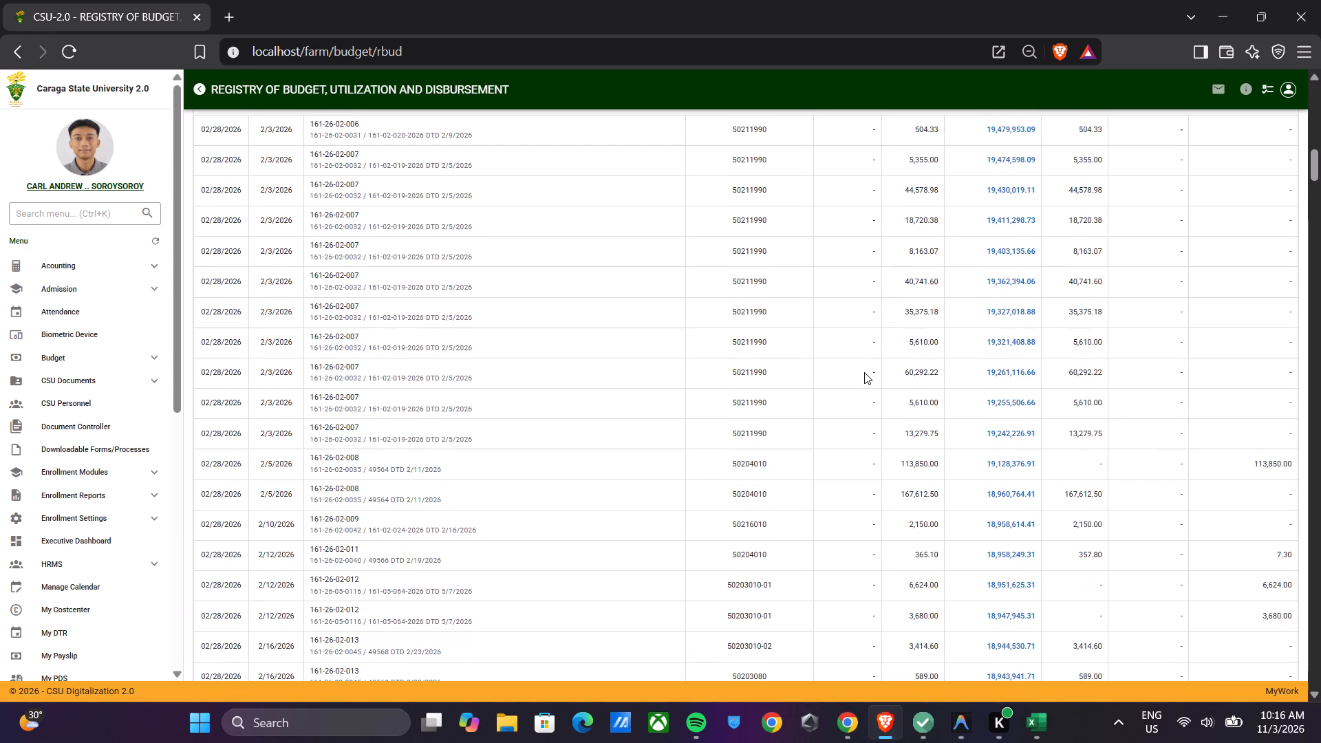
scroll(864, 372, "up", 3)
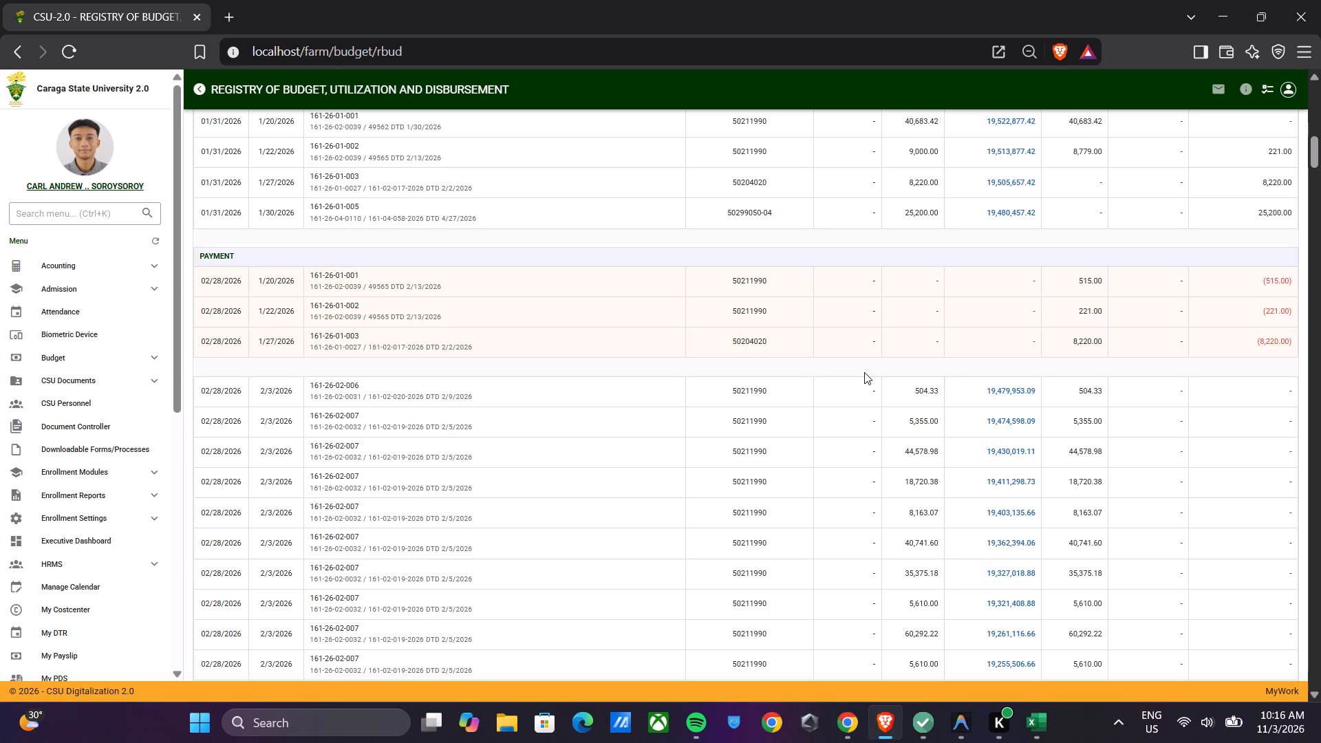
scroll(864, 372, "down", 2)
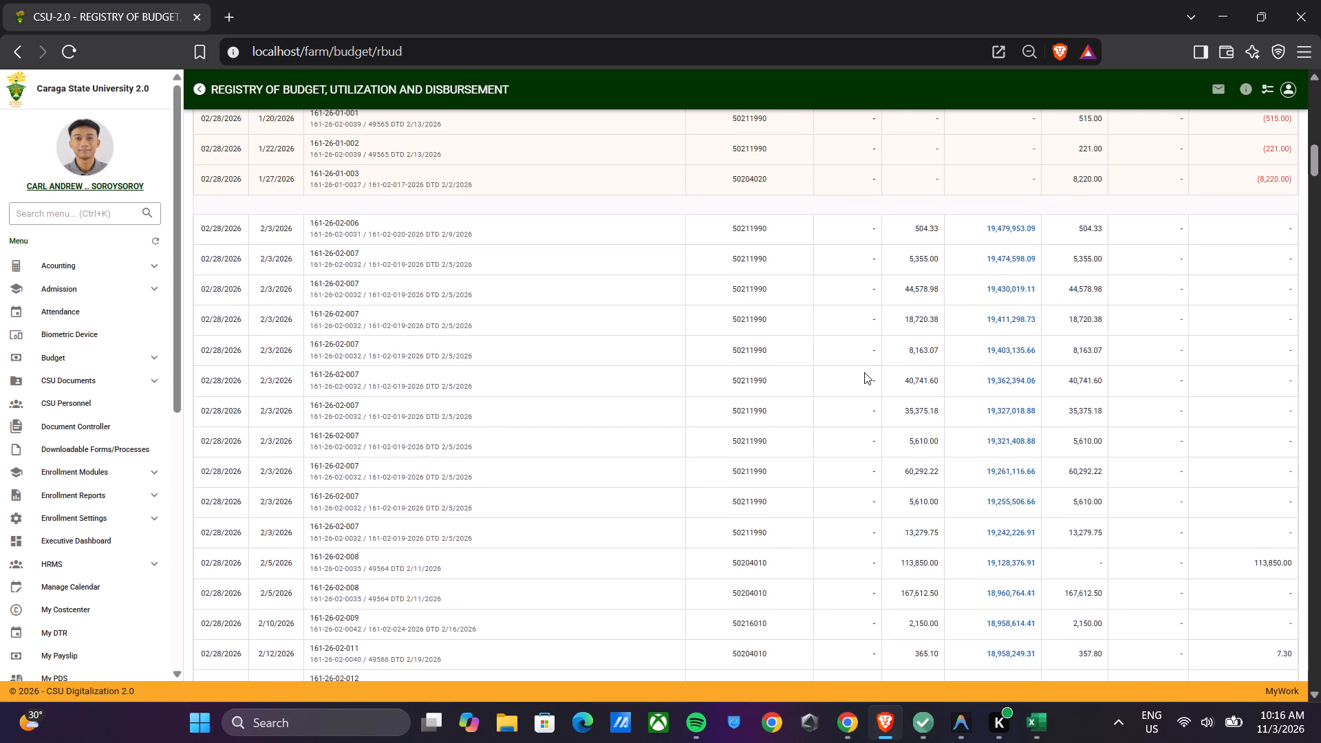